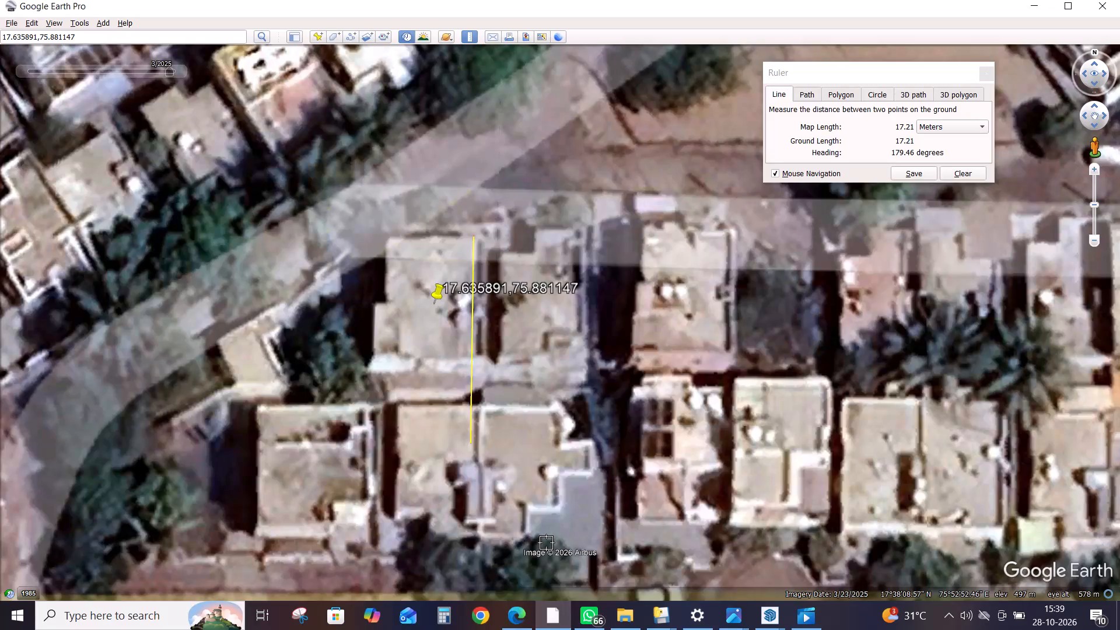
left_click(1040, 3)
left_click_drag(923, 506, 1012, 472)
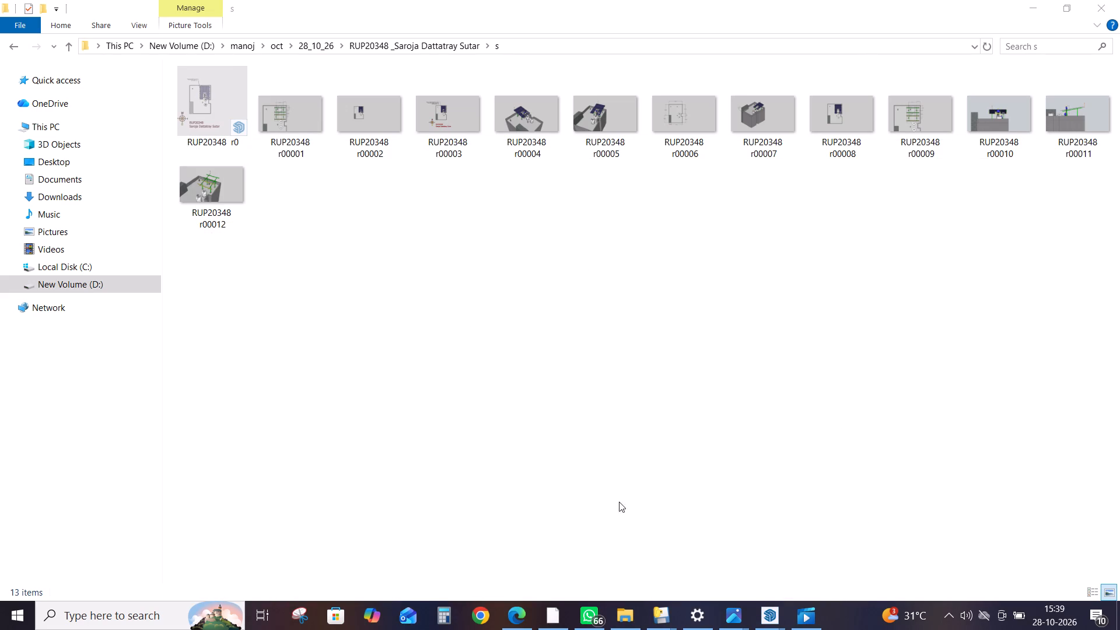
left_click_drag(604, 508, 589, 513)
left_click(517, 617)
left_click(243, 0)
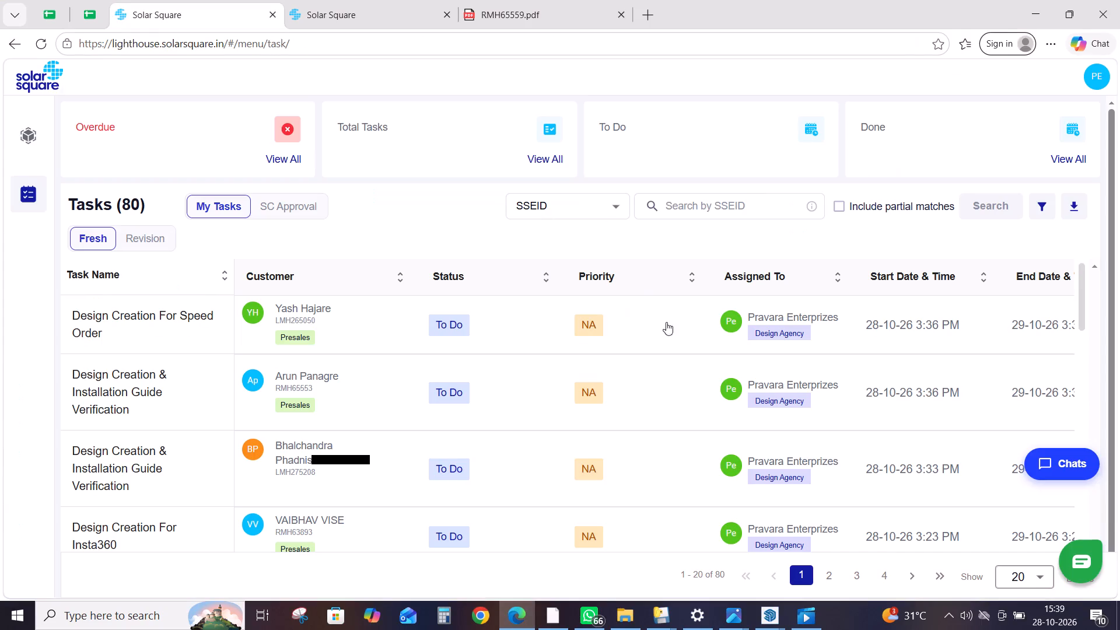
left_click(43, 8)
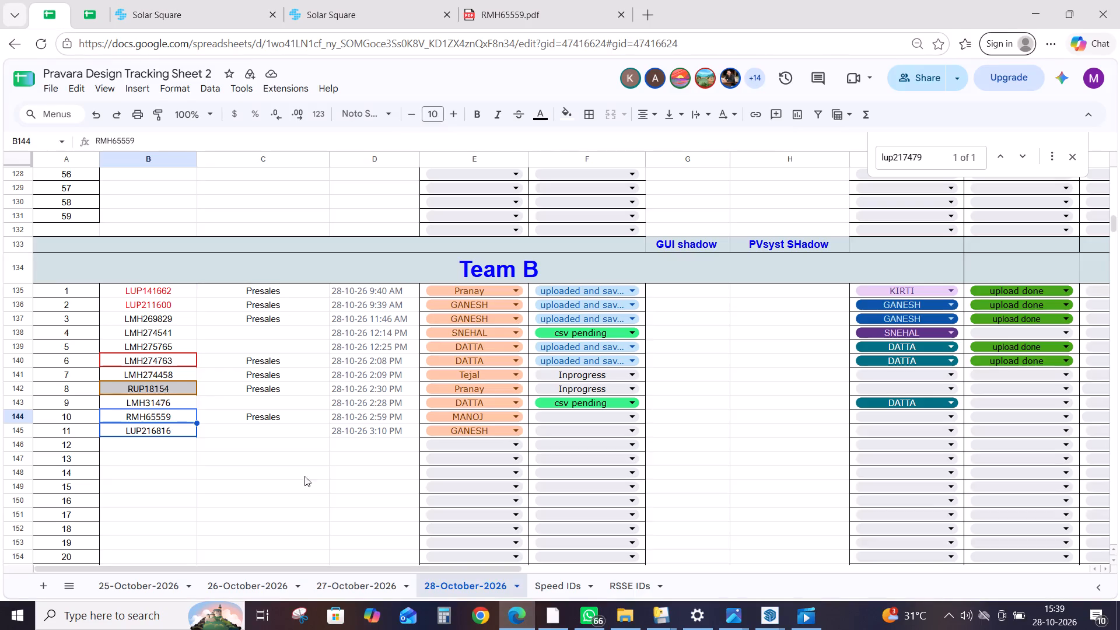
left_click(326, 493)
left_click(168, 417)
key("ctrl+c")
left_click(199, 0)
left_click(548, 205)
left_click(539, 315)
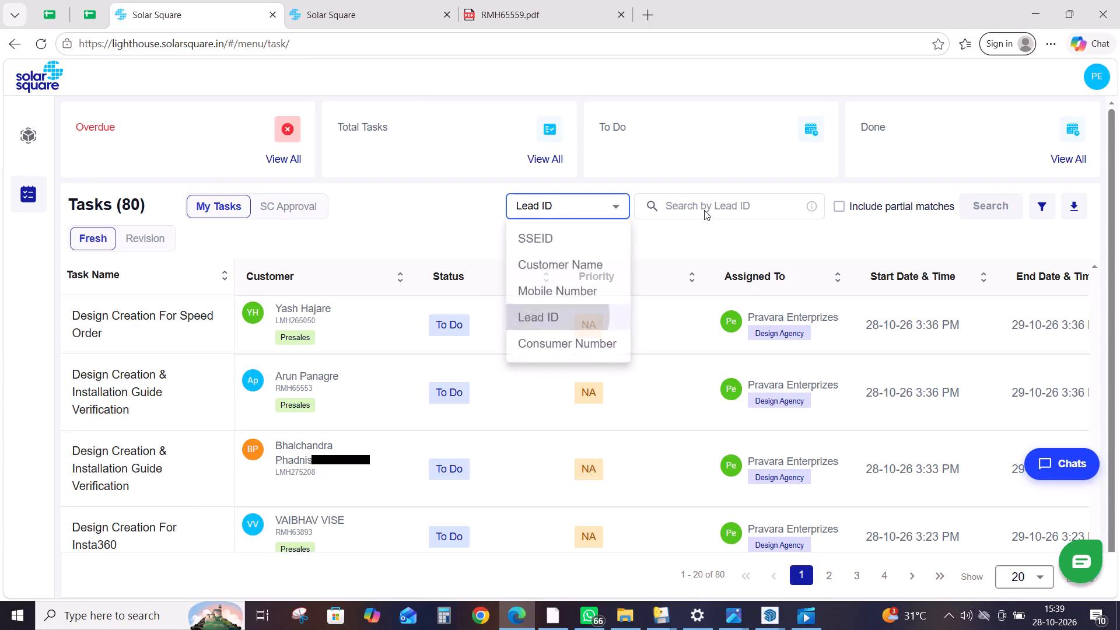
left_click(694, 205)
left_click(690, 205)
key("ctrl+v")
key("Return")
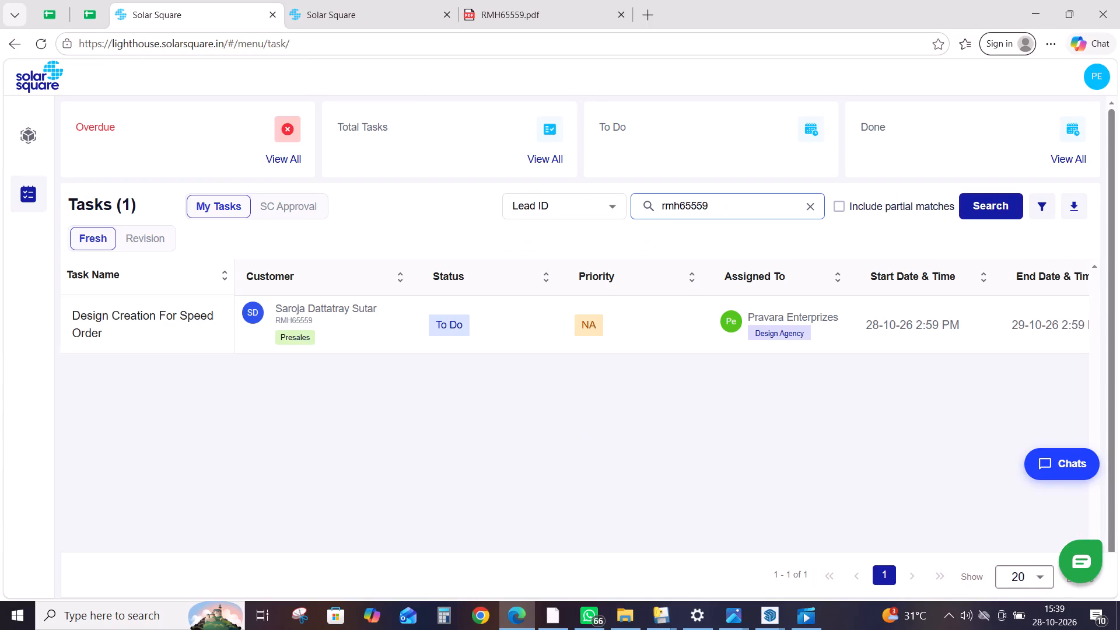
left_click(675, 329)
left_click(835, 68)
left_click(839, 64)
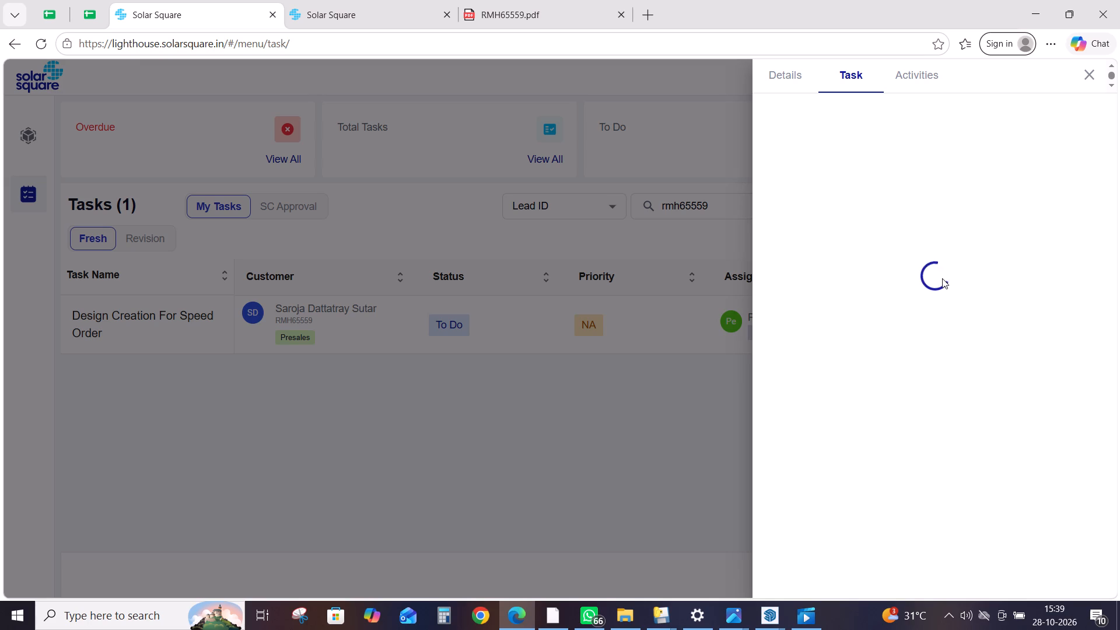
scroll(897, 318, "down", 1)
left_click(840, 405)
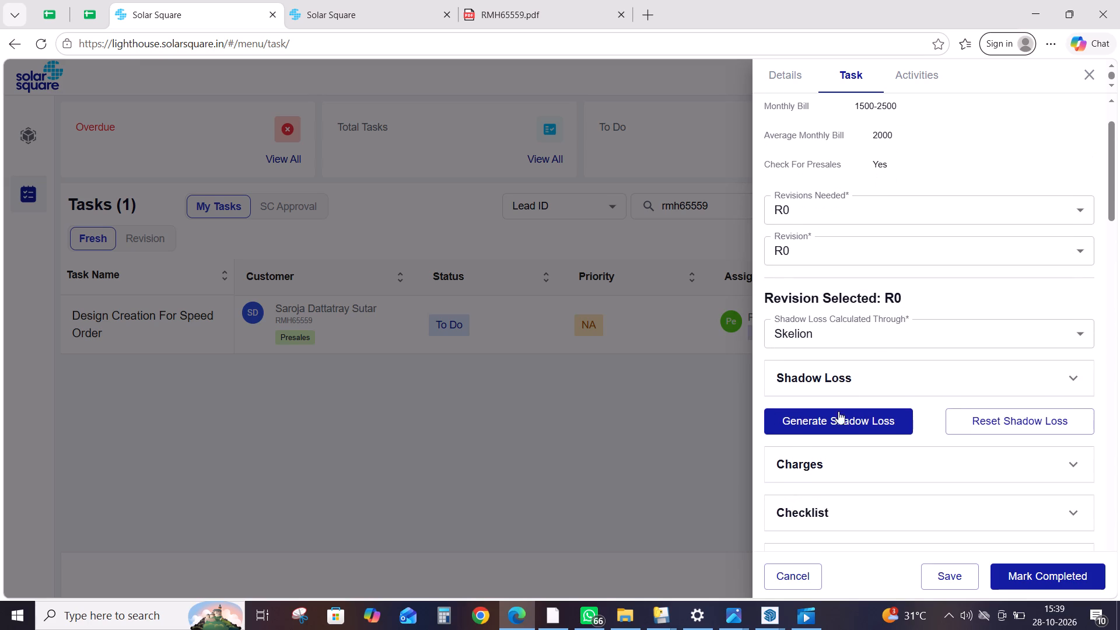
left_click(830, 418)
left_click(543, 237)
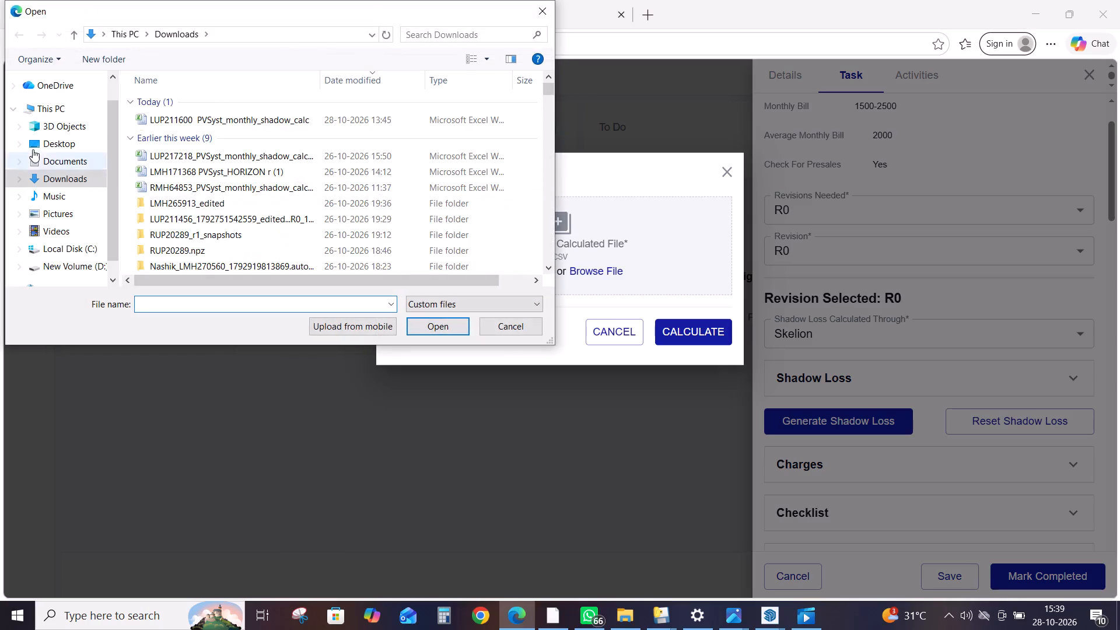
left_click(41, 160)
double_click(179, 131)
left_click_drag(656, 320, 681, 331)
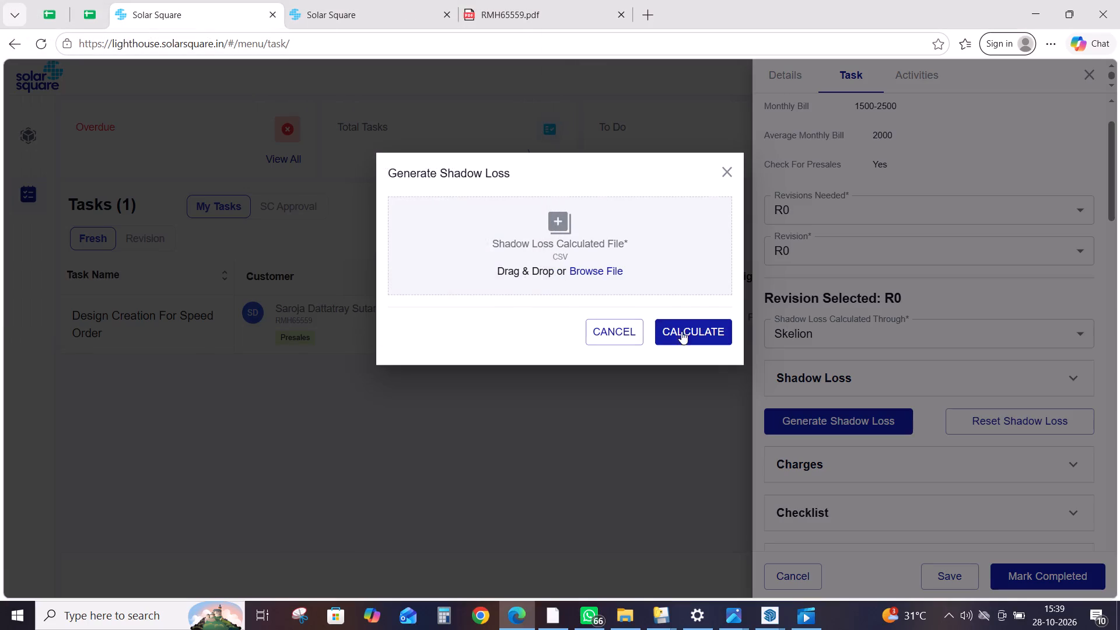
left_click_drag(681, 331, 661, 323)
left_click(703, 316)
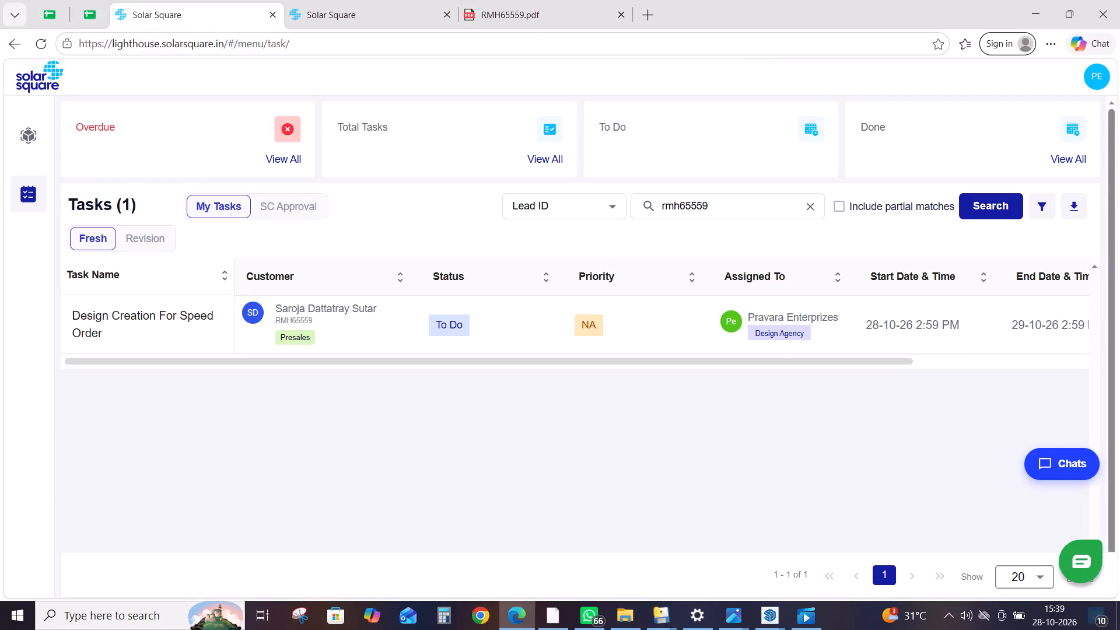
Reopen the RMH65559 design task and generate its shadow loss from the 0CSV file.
left_click(702, 304)
left_click(860, 86)
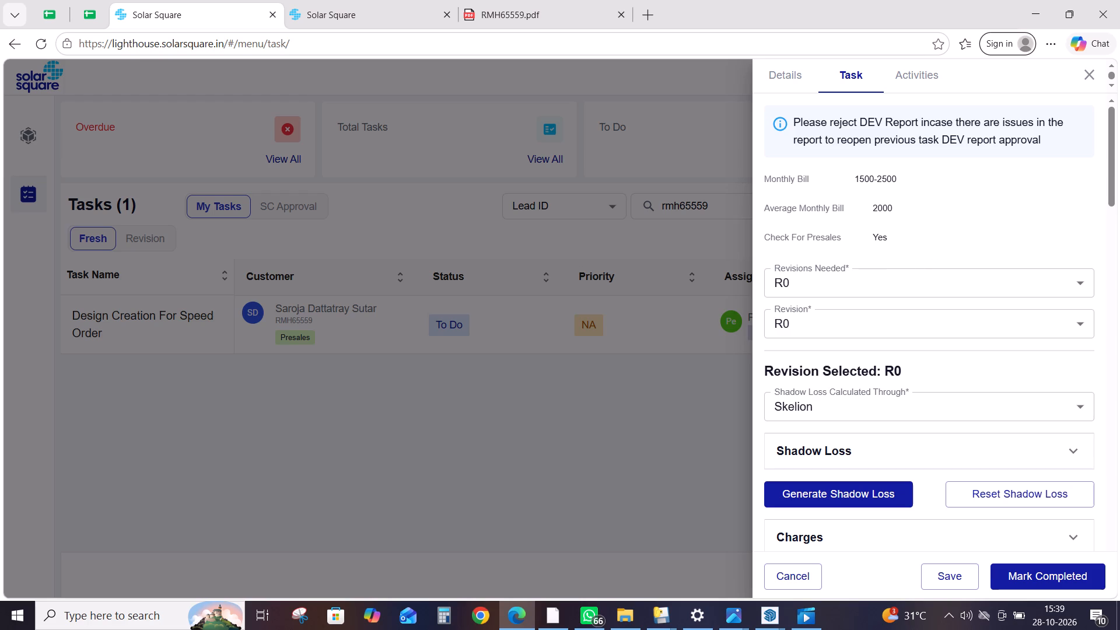
scroll(910, 313, "down", 2)
left_click(863, 351)
left_click(591, 244)
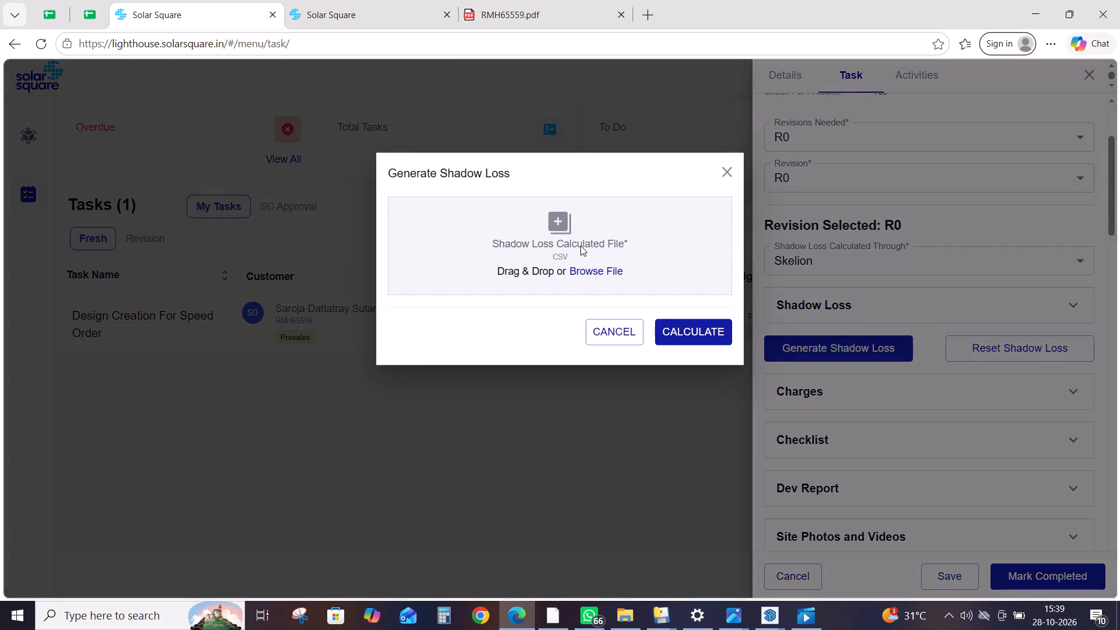
double_click(161, 140)
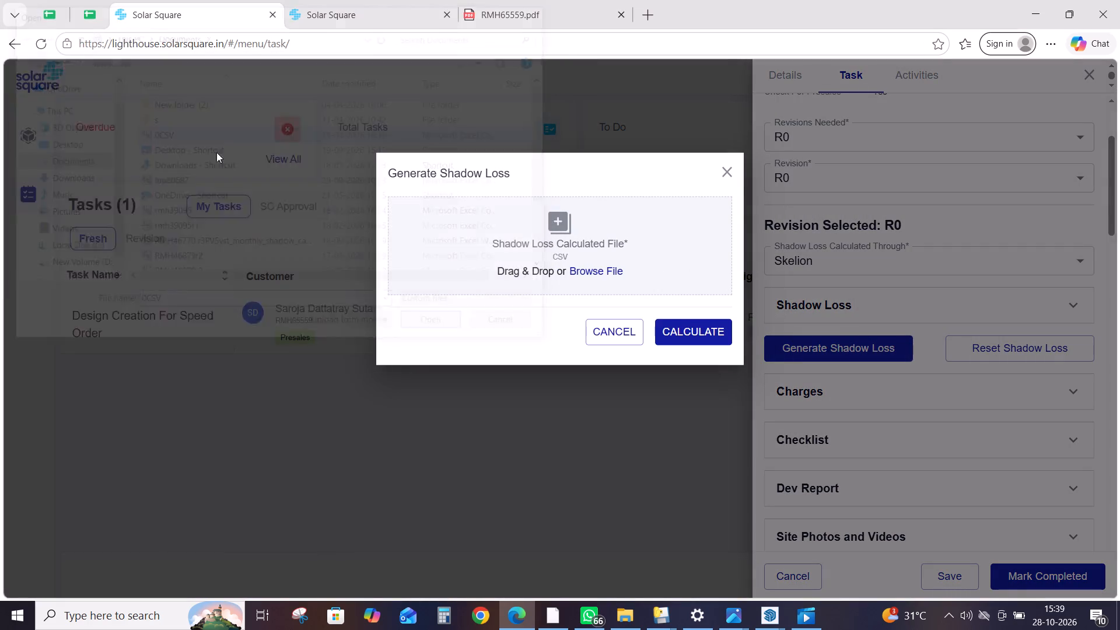
left_click(686, 326)
In the Charges section, set Cost Escalation to 0 and fill the escalation field below it with a previously used entry.
left_click(1076, 387)
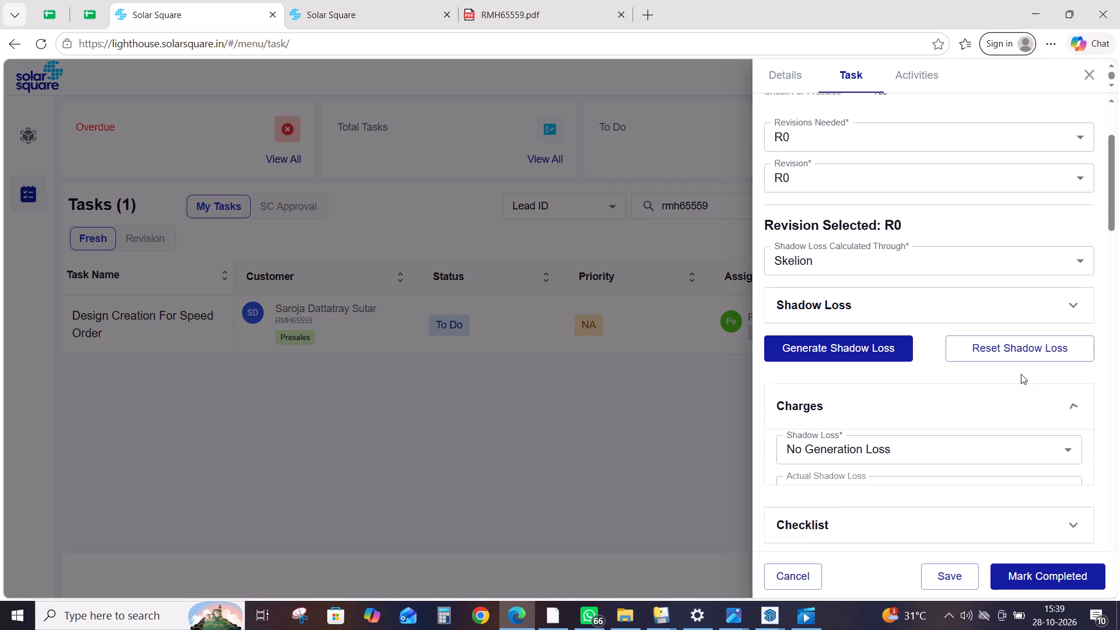
scroll(1020, 374, "down", 5)
left_click(842, 176)
left_click(839, 212)
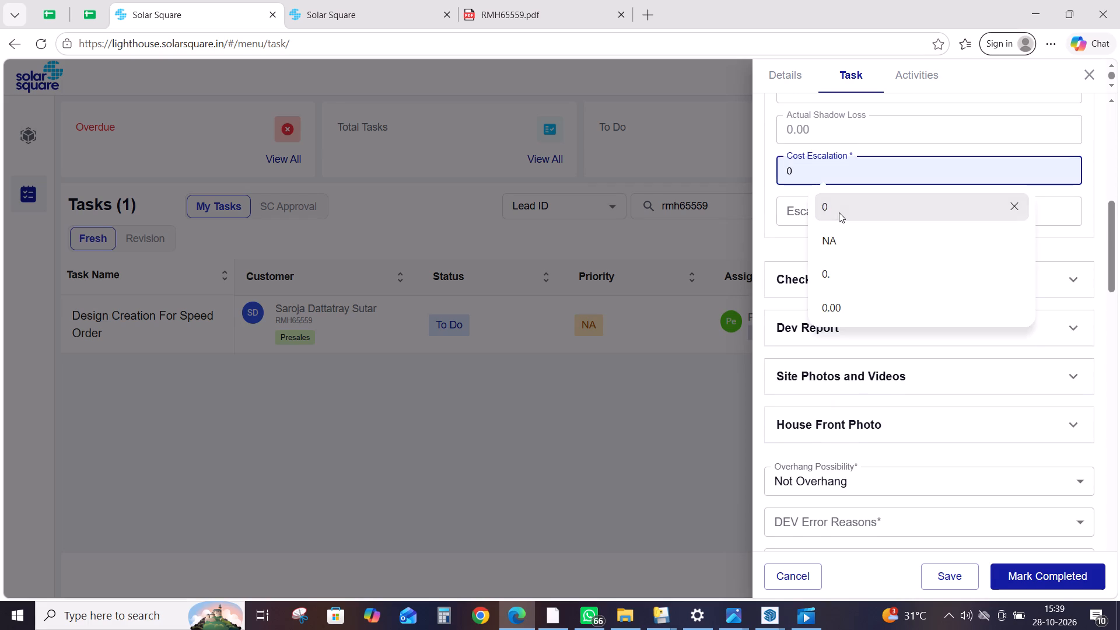
left_click(814, 211)
left_click(866, 286)
Set DEV Error Reasons to No Error and the Design Start Date to 28 Oct 2026.
scroll(793, 171, "down", 4)
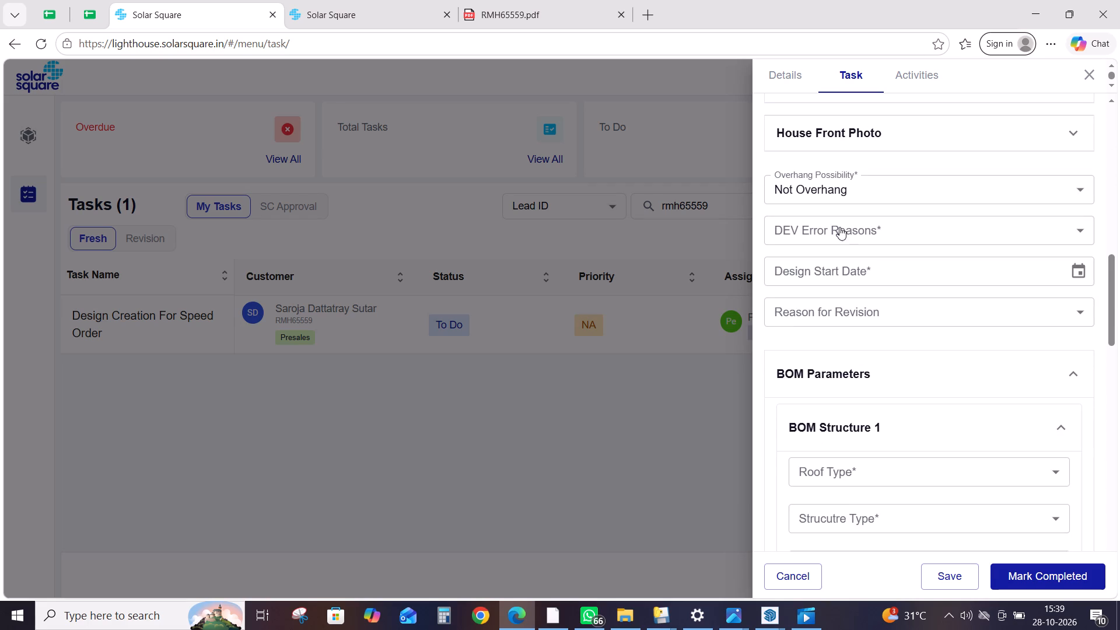
left_click(839, 227)
left_click(663, 473)
left_click(943, 146)
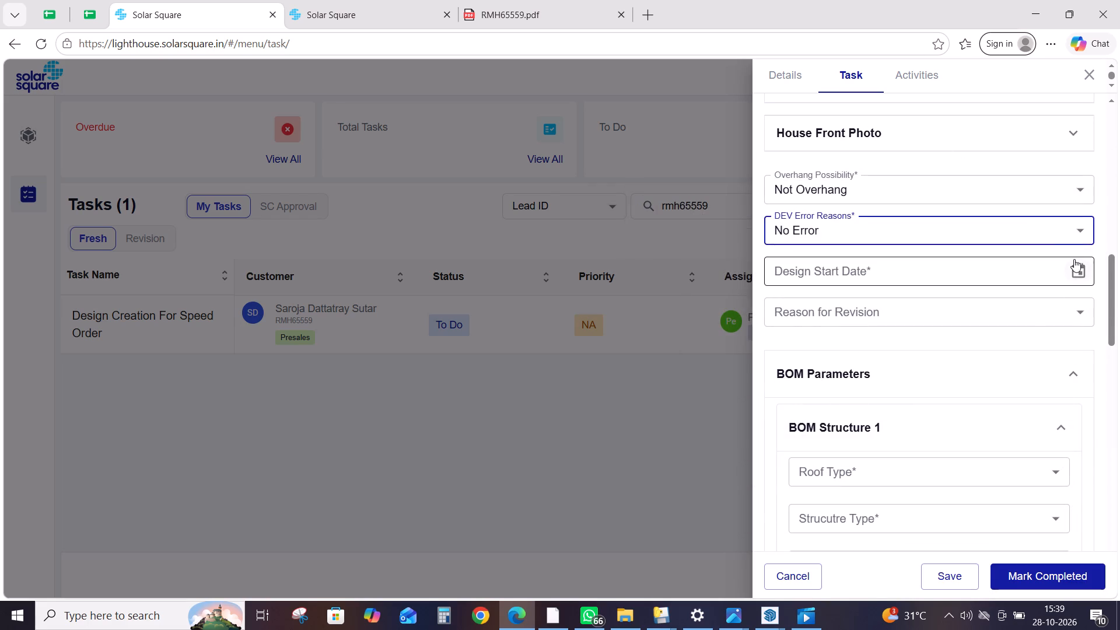
left_click(1080, 276)
left_click(919, 485)
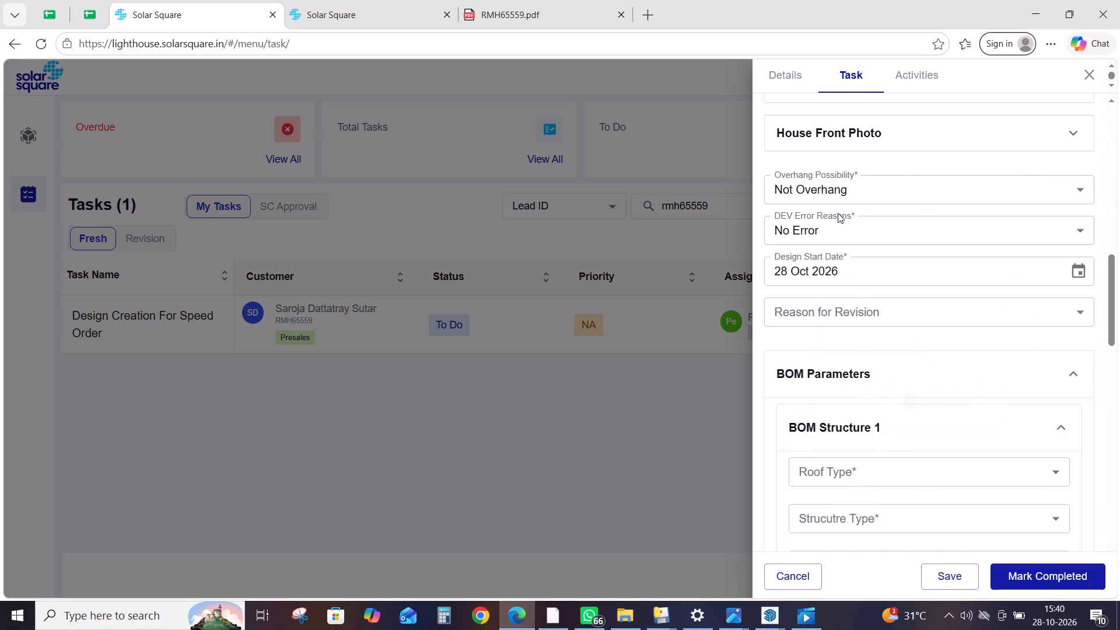
For BOM Structure 1, choose roof type RCC, structure type Pre-fab, structure height 6 ft SS and matrix type 2P.
scroll(838, 213, "down", 2)
left_click(808, 324)
left_click(838, 365)
left_click(817, 374)
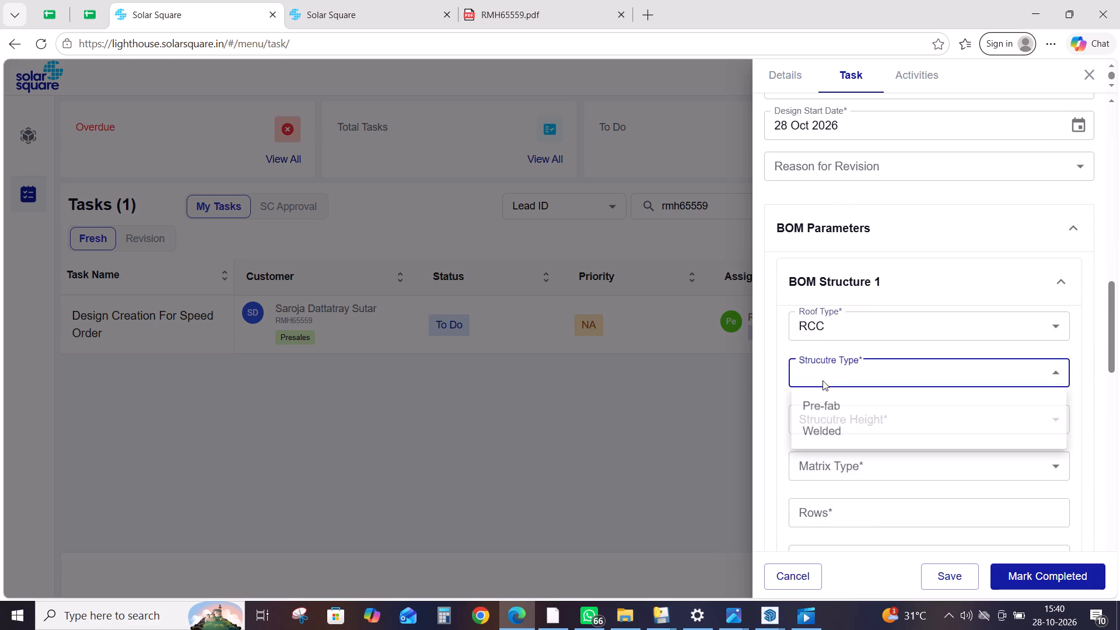
left_click(831, 407)
left_click(830, 413)
left_click(827, 499)
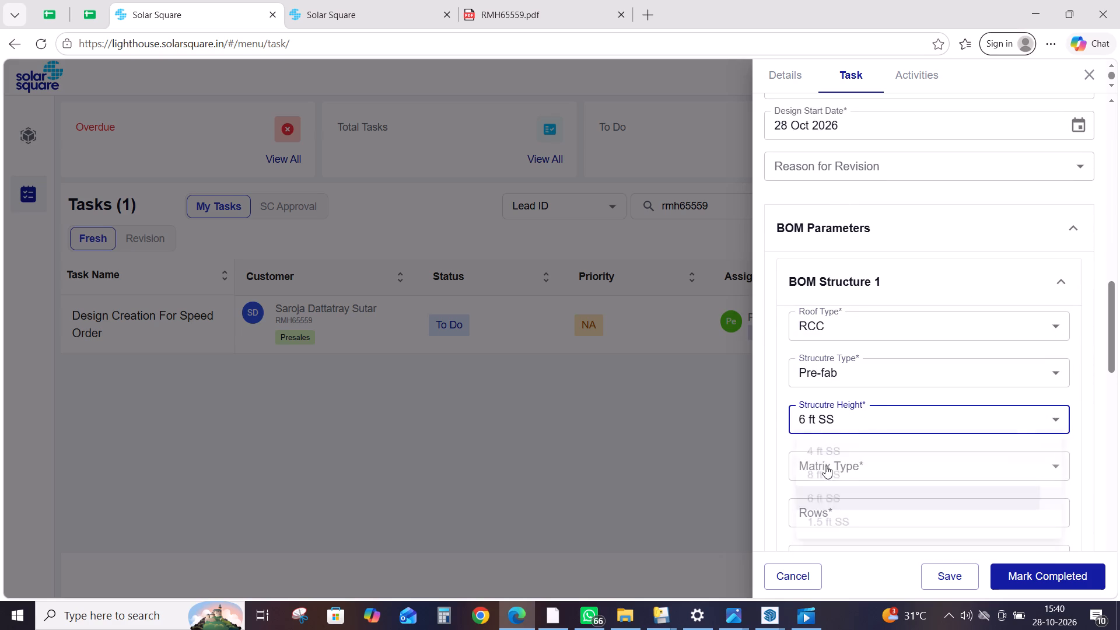
left_click(825, 463)
left_click(821, 491)
left_click_drag(847, 456, 848, 461)
left_click(819, 466)
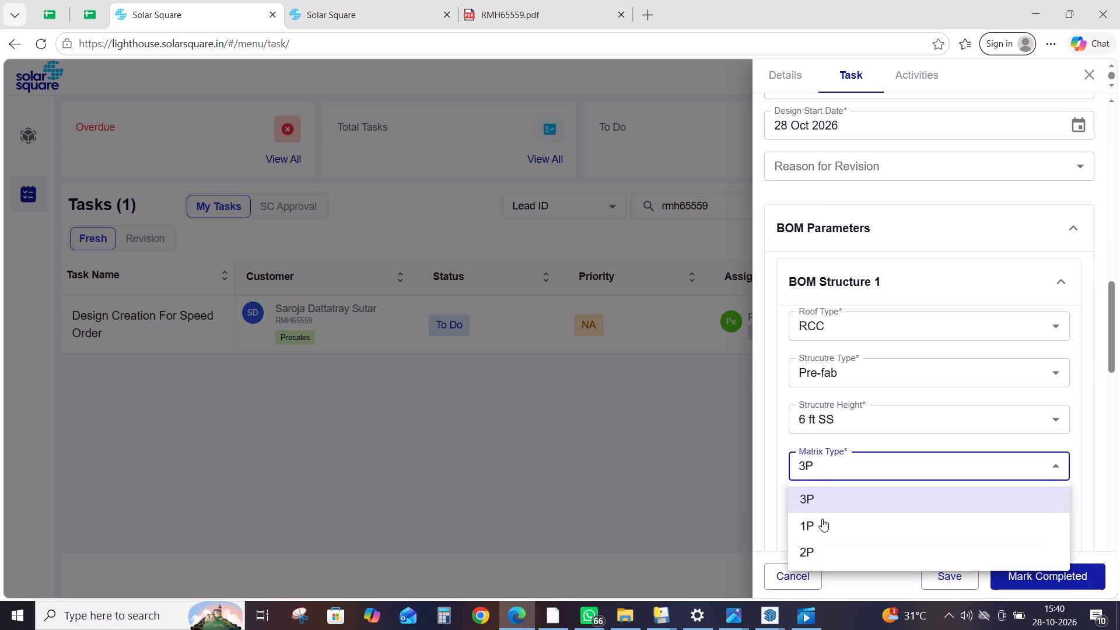
left_click(814, 546)
Set BOM Structure 1 to 3 rows, 4 pillars, structure lookup Pre-fab and 5 modules.
scroll(856, 355, "down", 3)
left_click(831, 302)
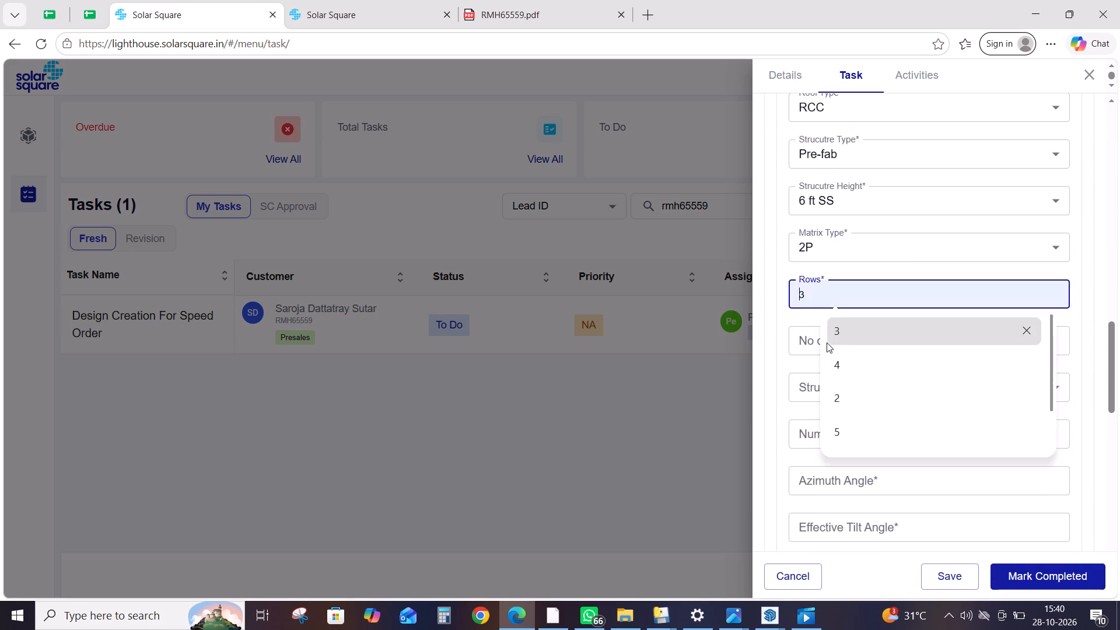
left_click(859, 330)
left_click(824, 341)
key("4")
left_click(799, 381)
left_click(824, 414)
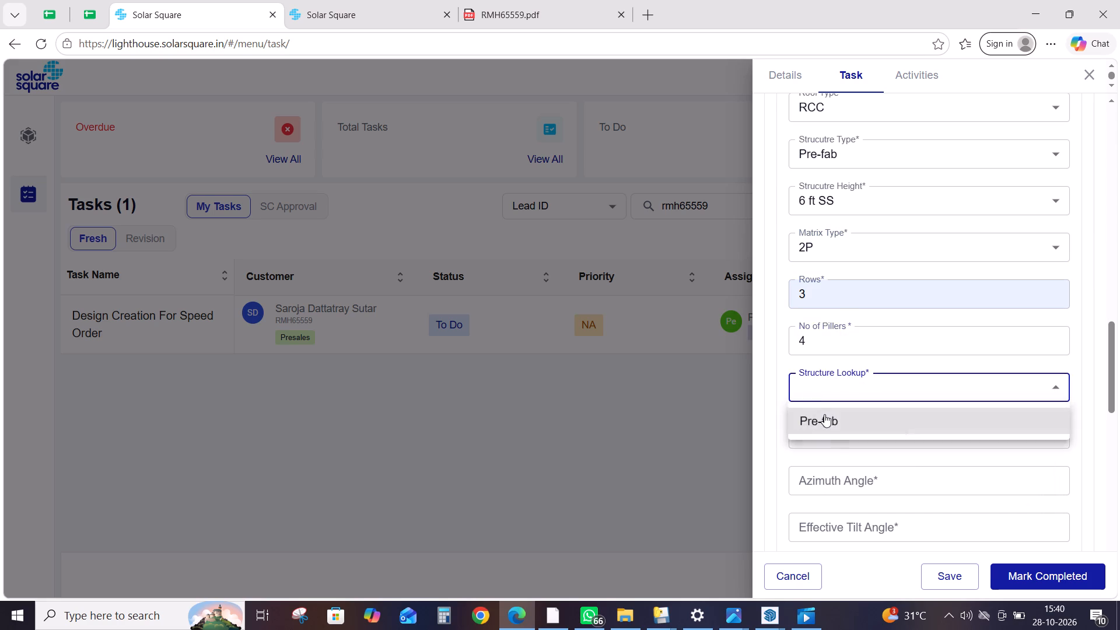
left_click(824, 440)
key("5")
Set BOM Structure 1's azimuth angle to 179 and its TSM case to Case 1.
left_click(811, 479)
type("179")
scroll(793, 400, "down", 2)
left_click(825, 429)
left_click(838, 459)
Select module make 610 Wp Mono Bifacial Topcon N-Type DCR-PREMIER, AMC tenure 4 and inverter SG3.0RS-L.
scroll(860, 300, "down", 3)
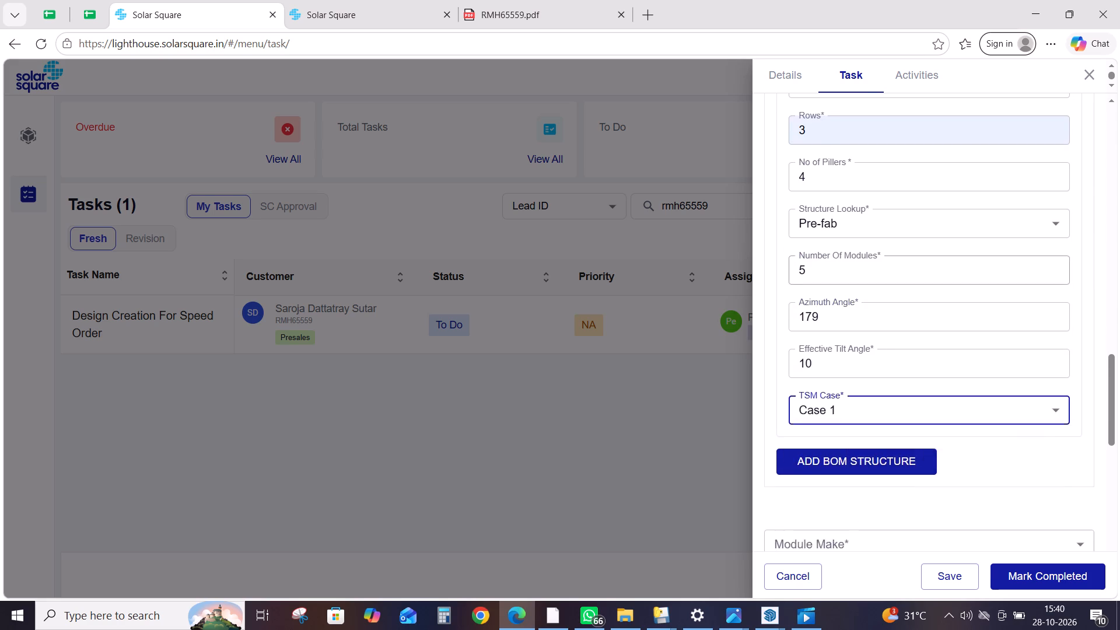
scroll(860, 300, "down", 1)
left_click(828, 269)
left_click(815, 298)
left_click(810, 318)
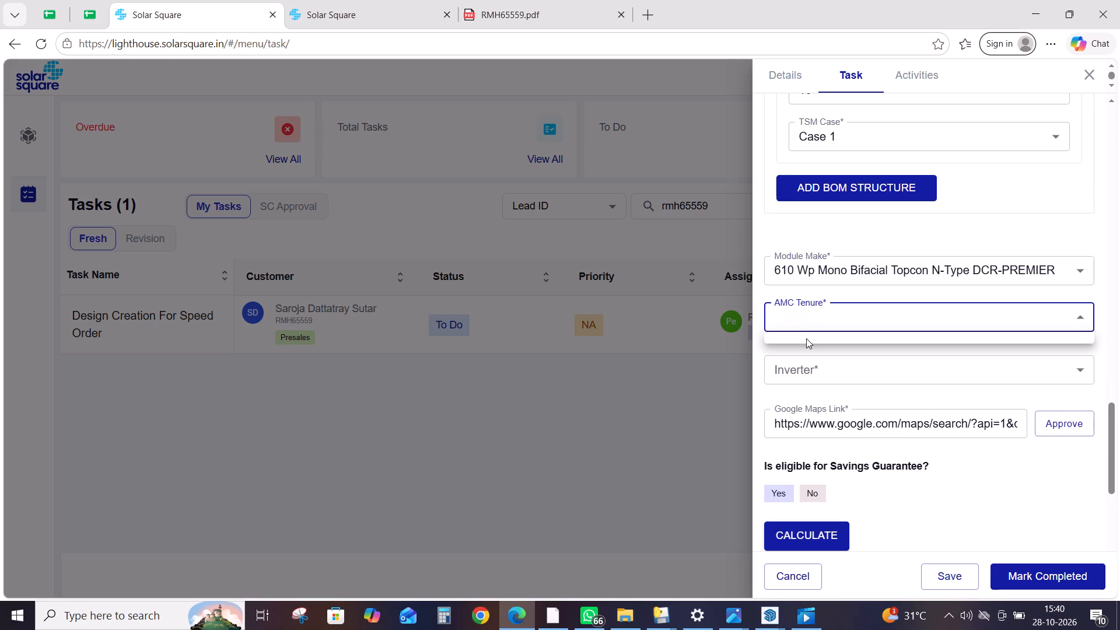
left_click(806, 338)
left_click(804, 327)
left_click(817, 324)
left_click(807, 328)
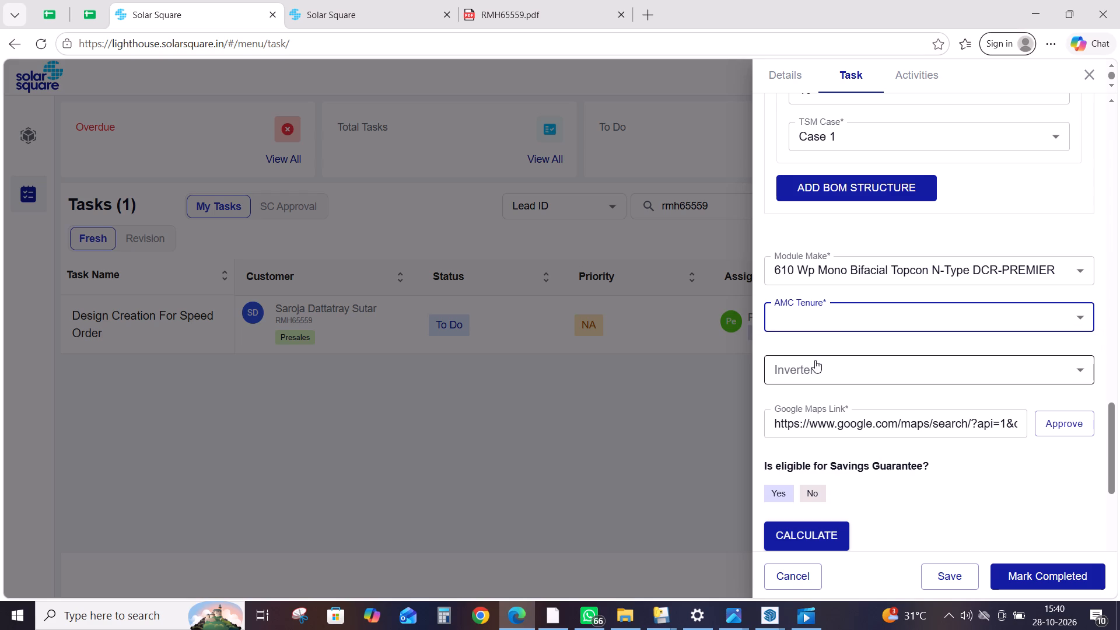
left_click(815, 360)
left_click(798, 356)
left_click(815, 320)
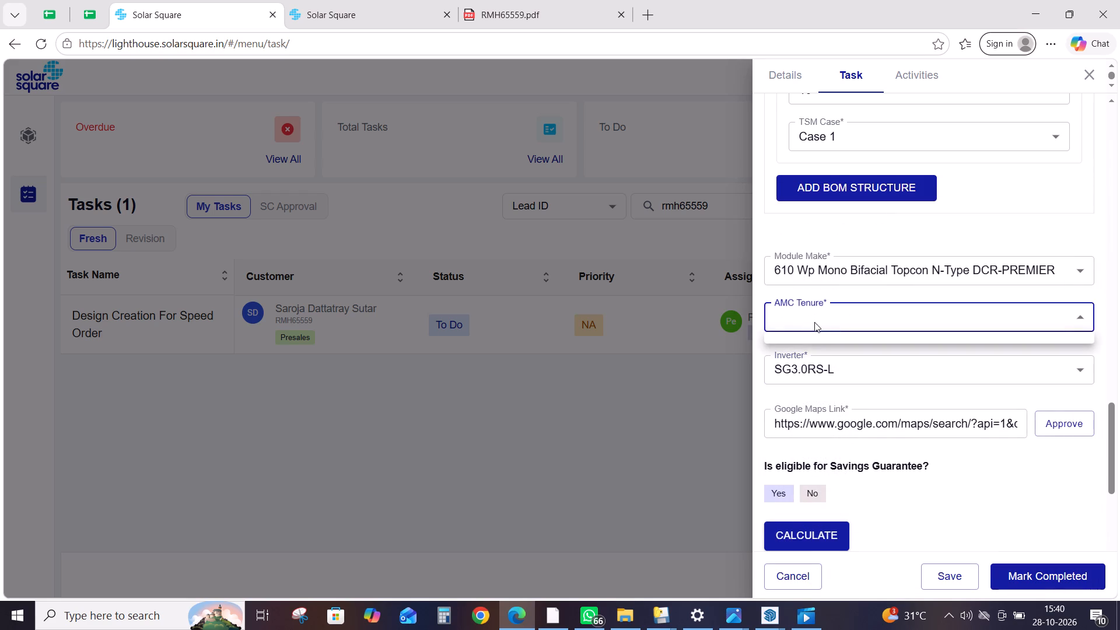
left_click(806, 327)
Approve the Google Maps link as matching the actual customer site.
left_click(1047, 422)
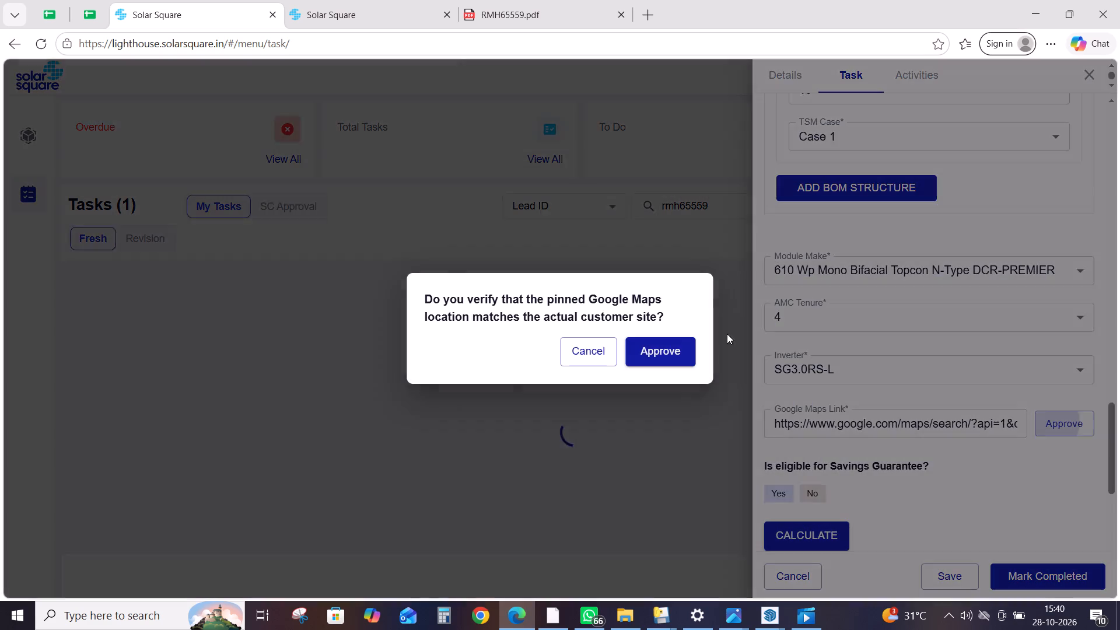
left_click_drag(647, 349, 654, 350)
Calculate the committed units and mark the project as eligible for the Savings Guarantee.
scroll(882, 295, "down", 2)
left_click(806, 381)
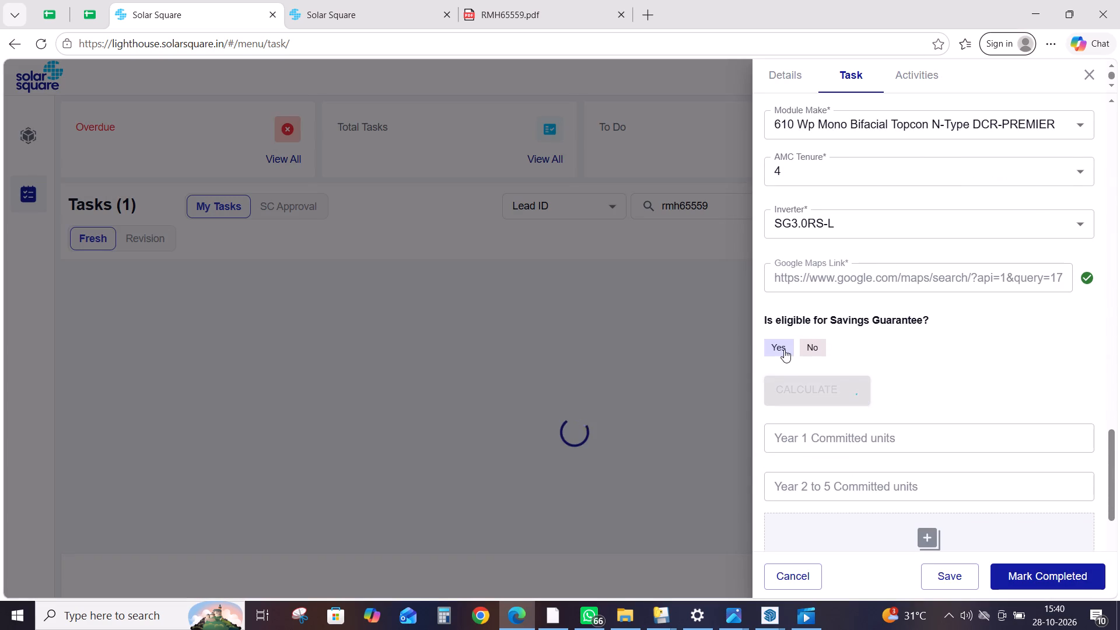
left_click(784, 349)
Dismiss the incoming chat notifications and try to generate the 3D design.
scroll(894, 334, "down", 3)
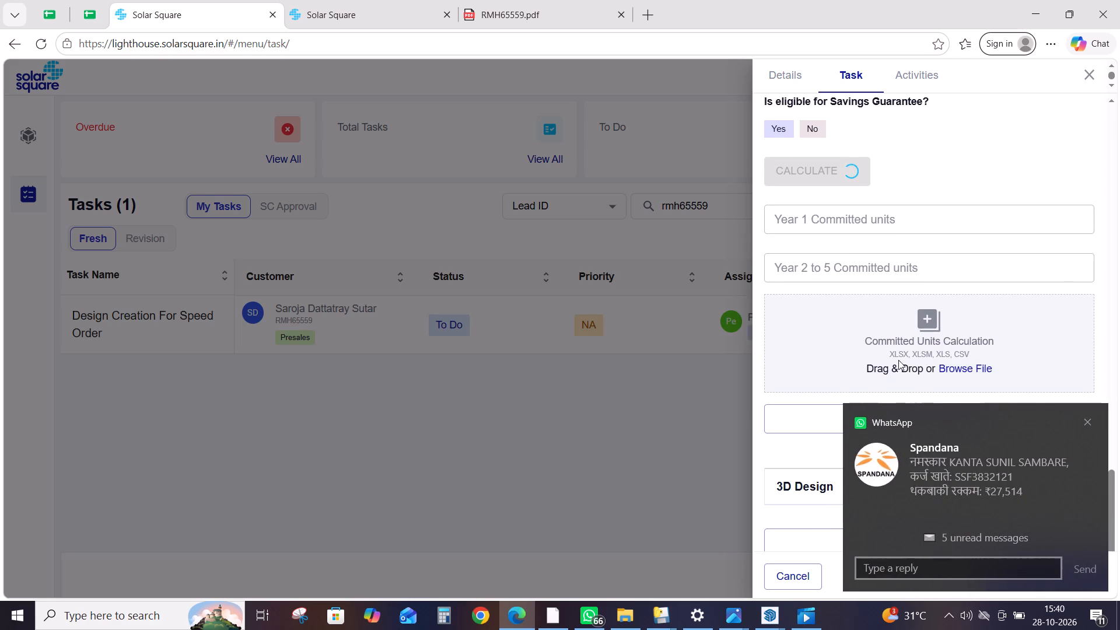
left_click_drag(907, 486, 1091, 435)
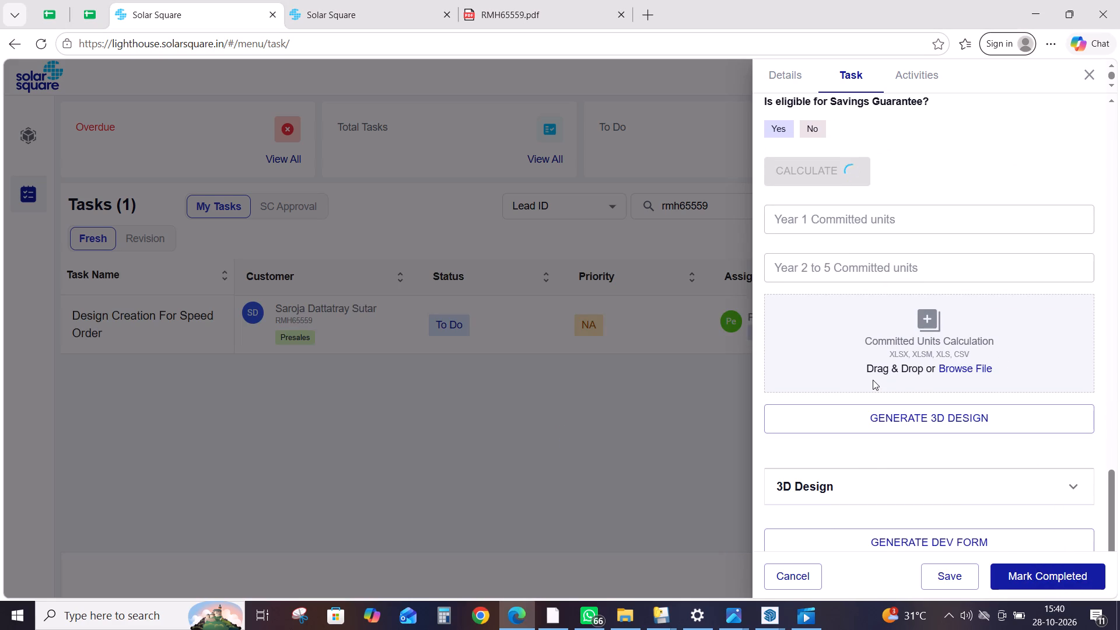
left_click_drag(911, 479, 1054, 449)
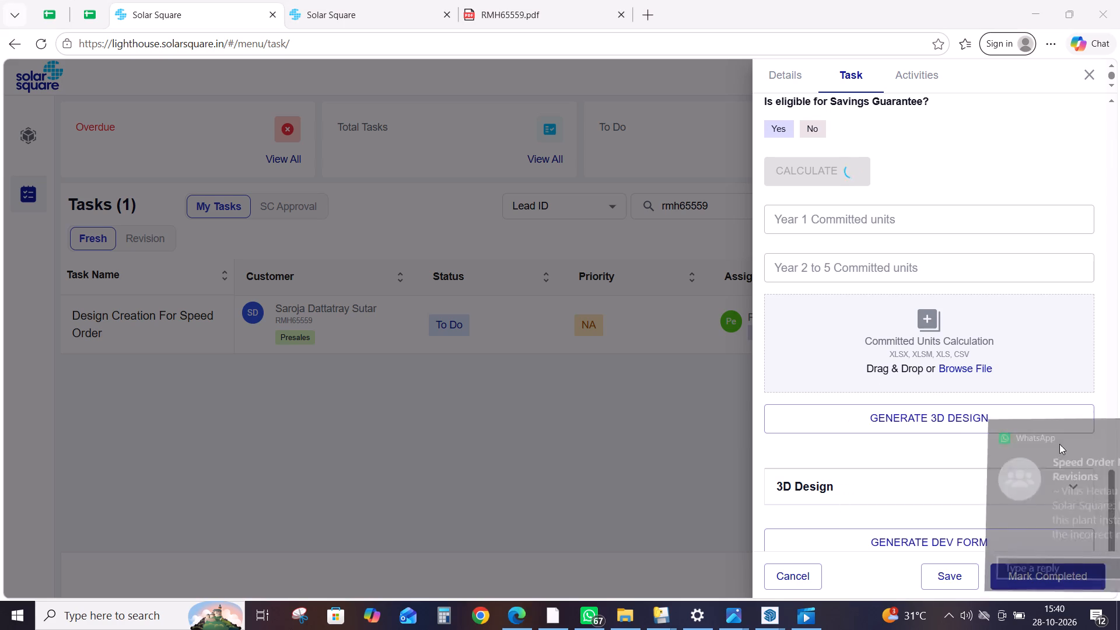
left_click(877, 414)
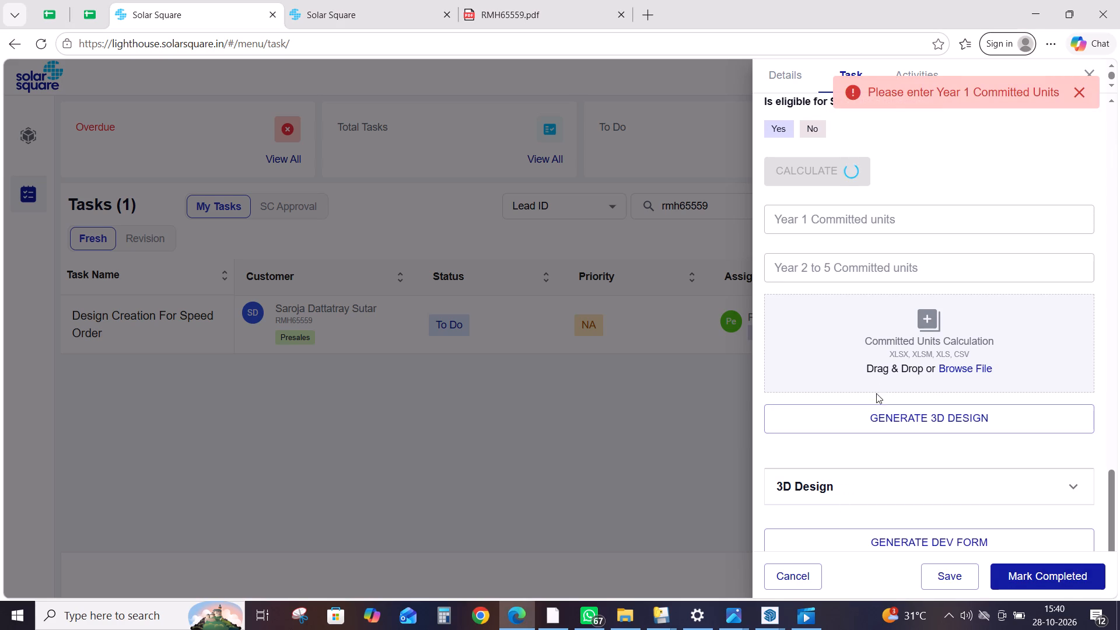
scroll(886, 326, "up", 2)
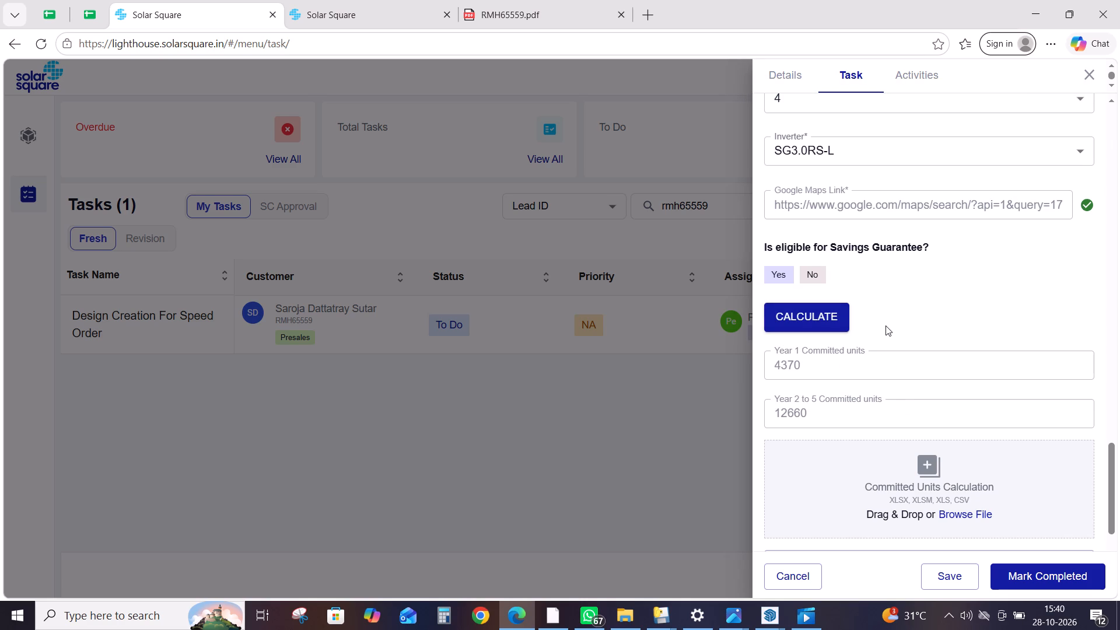
Start the 3D design generation and upload RUP20348 r00004 from the customer's 28_10_26 folder as the customer report's Isometric View.
scroll(889, 331, "down", 2)
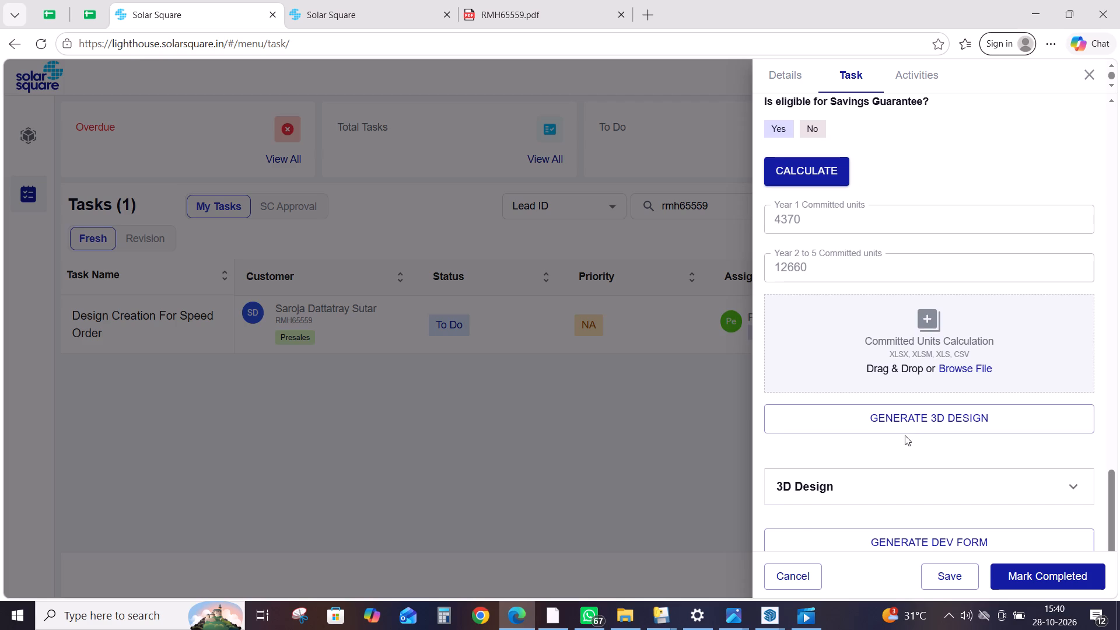
left_click(902, 425)
left_click(260, 212)
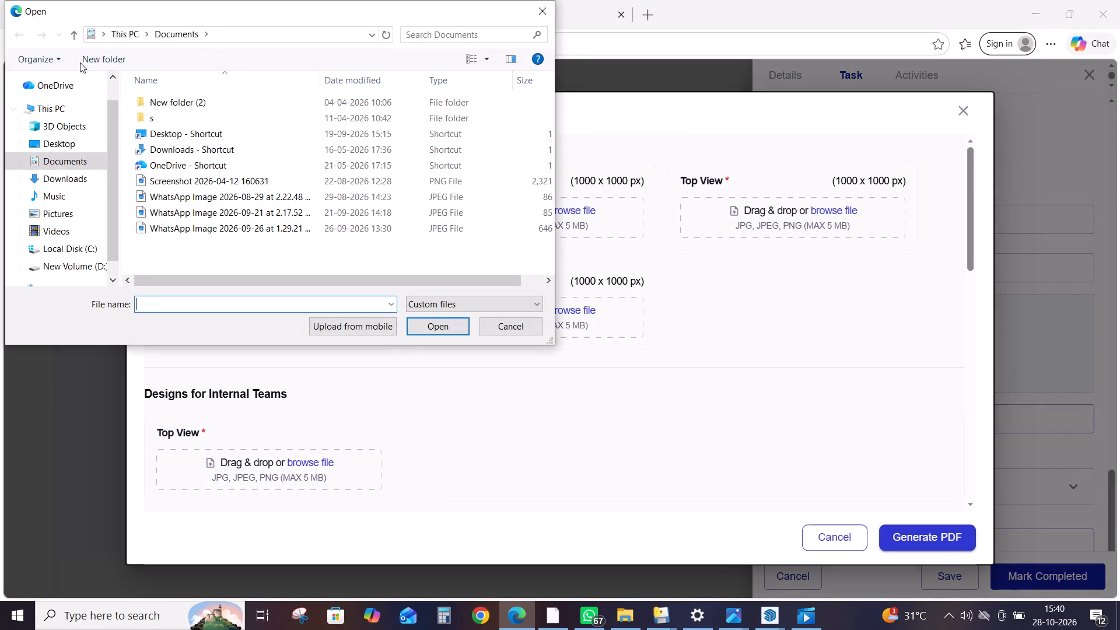
left_click(76, 263)
double_click(165, 159)
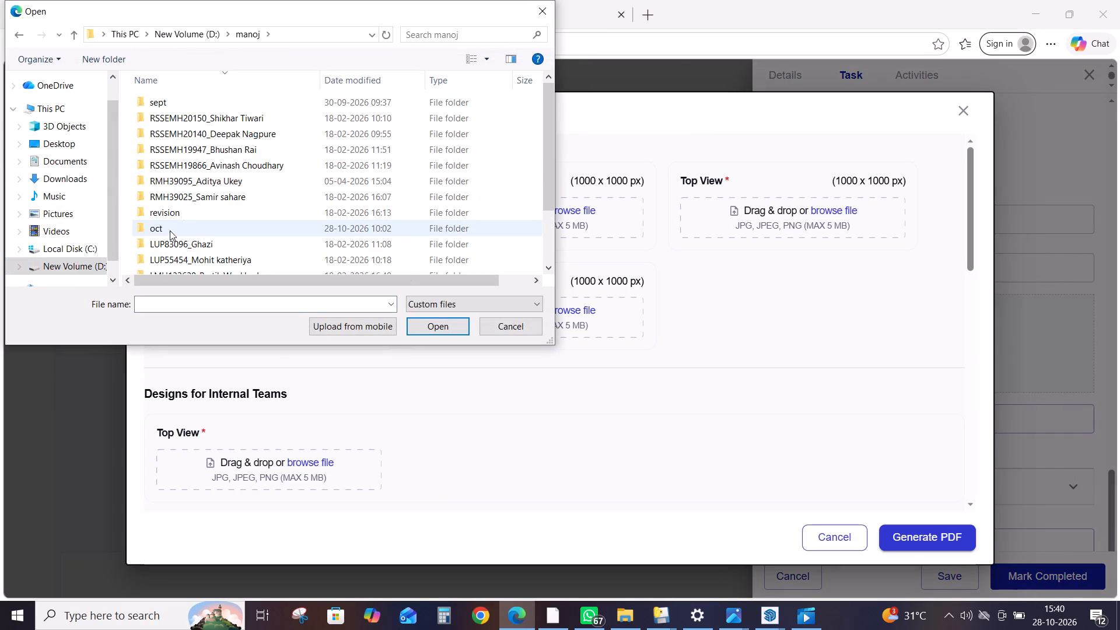
double_click(169, 229)
scroll(225, 216, "down", 7)
double_click(184, 264)
left_click_drag(277, 225, 268, 220)
left_click(249, 203)
double_click(240, 145)
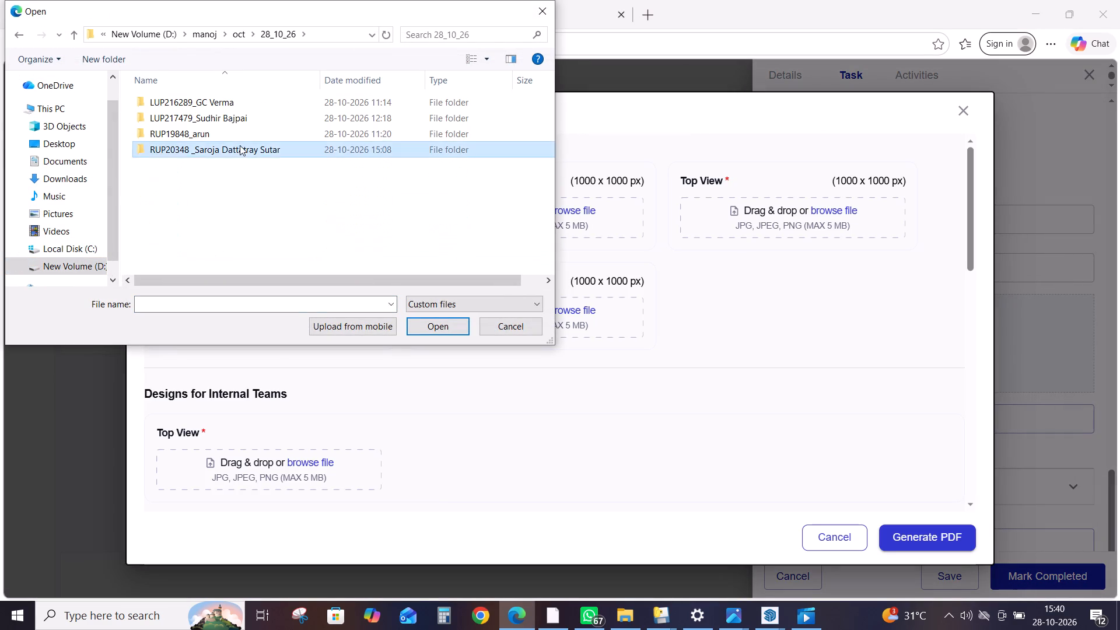
left_click_drag(213, 174, 198, 157)
double_click(169, 120)
left_click(265, 214)
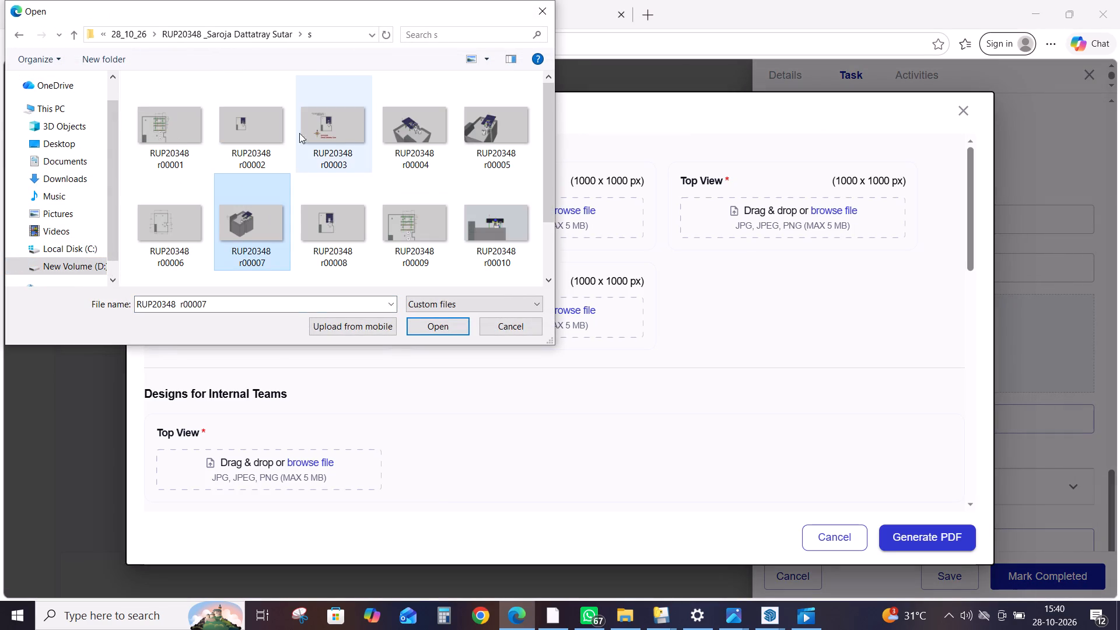
double_click(426, 129)
Upload RUP20348 r00001 as Roof Dimensions and r00002 as Top View for the customer 3D report.
left_click(501, 225)
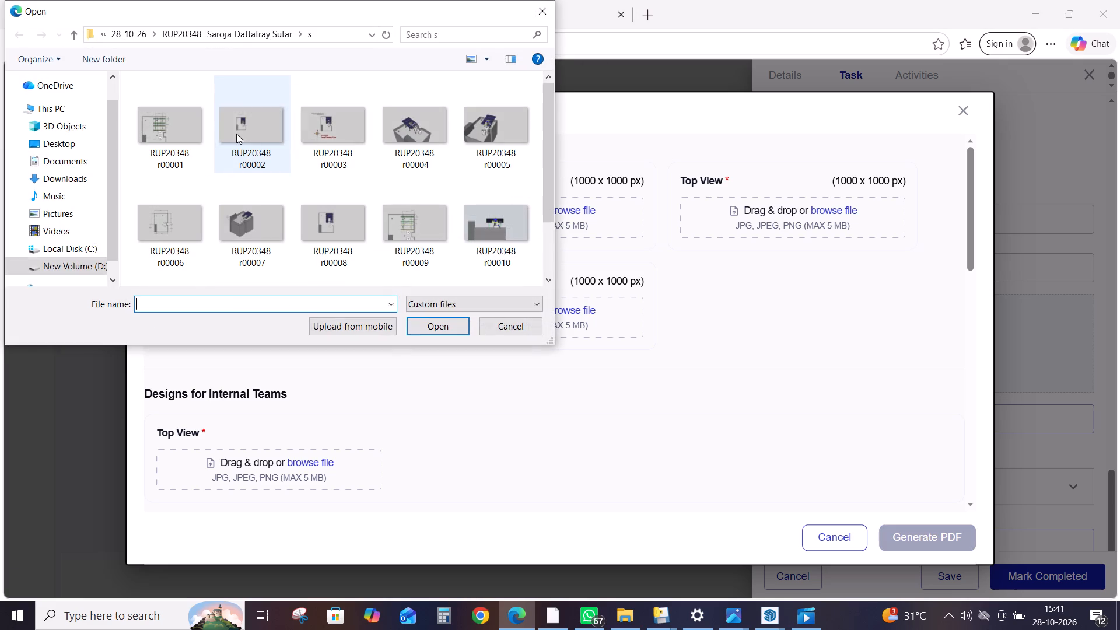
double_click(155, 115)
left_click(743, 219)
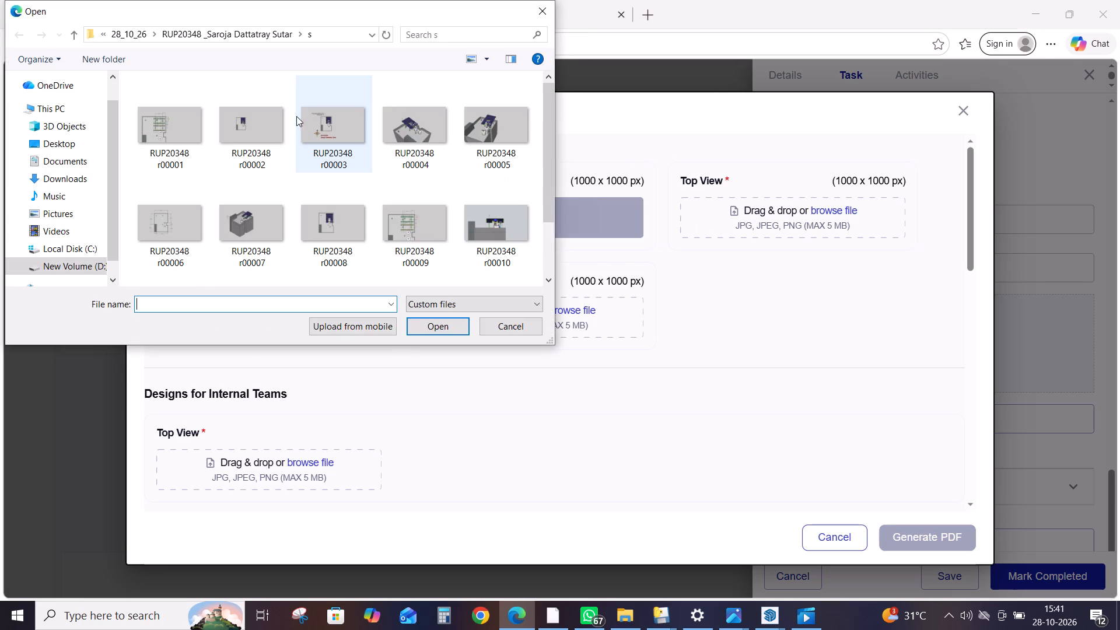
left_click(318, 123)
double_click(245, 138)
Upload RUP20348 r00011 as Side View and r00002 as Shadow Object View for the customer 3D report.
left_click(258, 306)
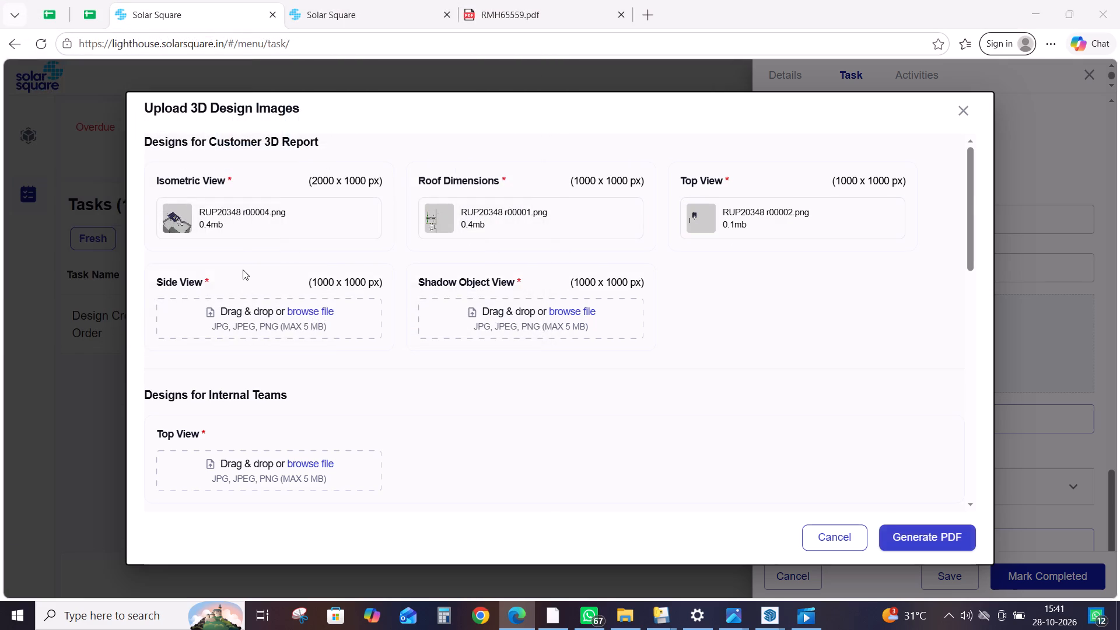
scroll(314, 177, "down", 6)
double_click(150, 205)
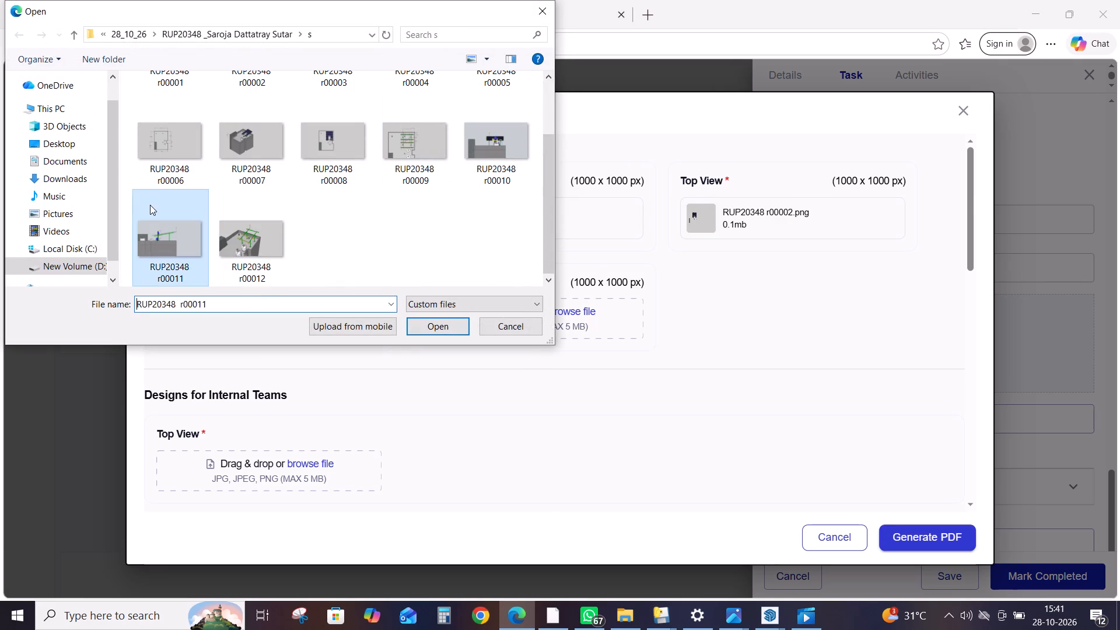
left_click(462, 337)
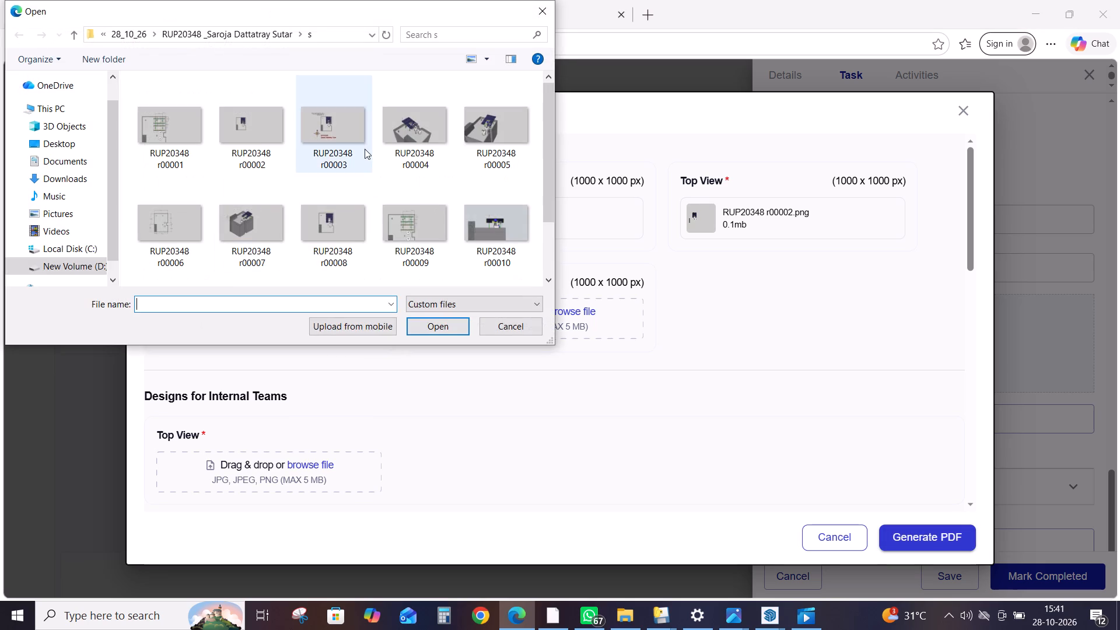
double_click(250, 140)
For the internal teams' designs, upload RUP20348 r00003 as Top View and both r00004 and r00005 as Isometric View.
scroll(516, 280, "down", 2)
left_click(282, 306)
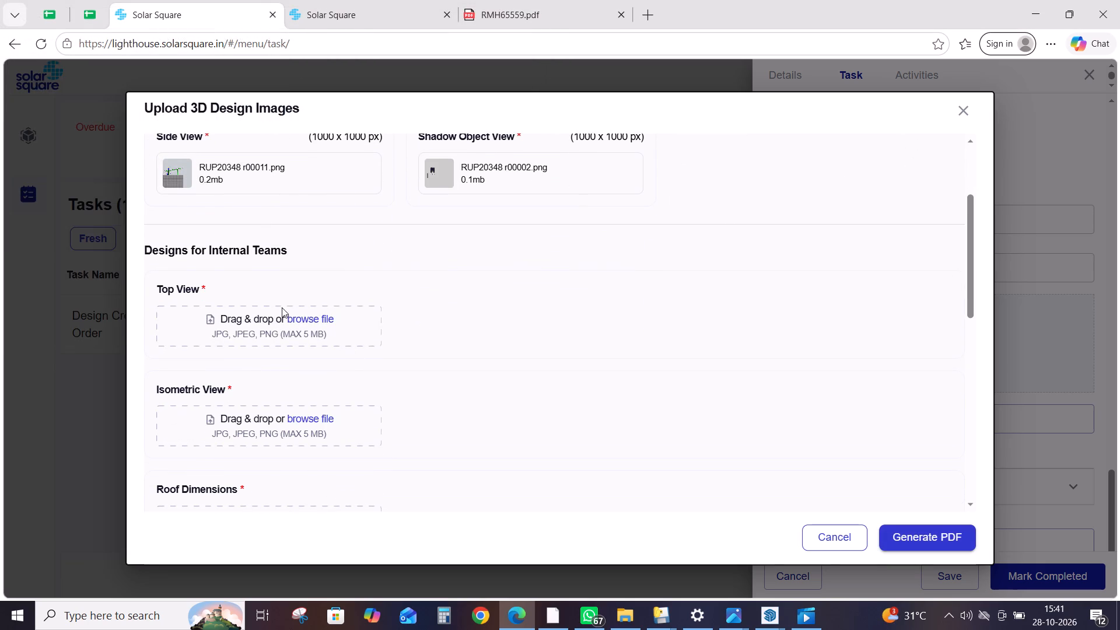
double_click(324, 137)
scroll(314, 262, "down", 2)
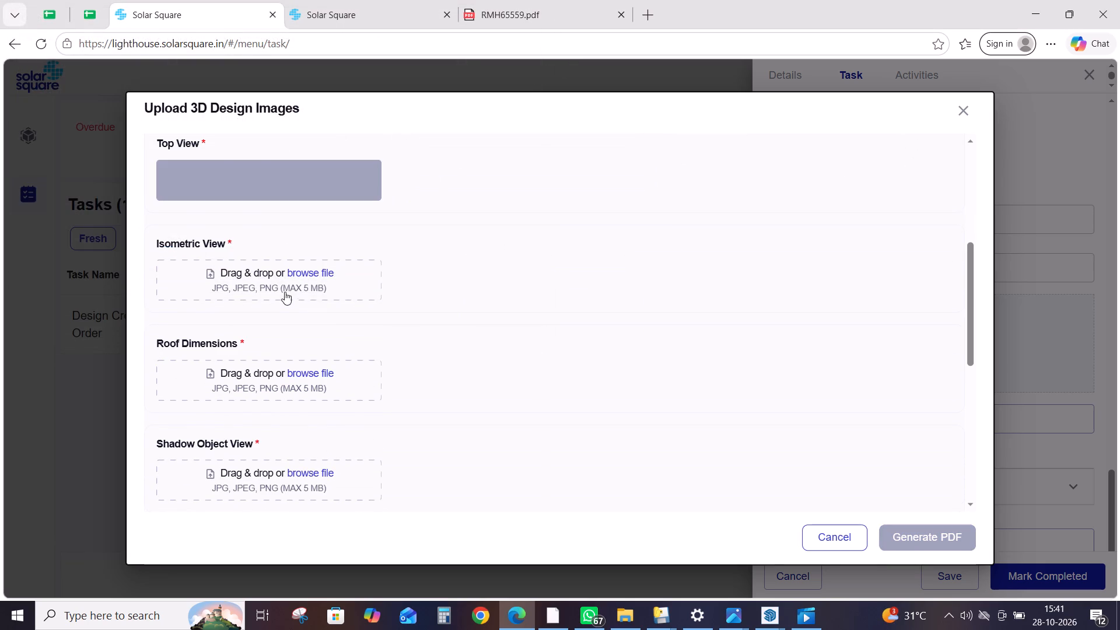
left_click(283, 284)
left_click(380, 121)
left_click(473, 114, "ctrl")
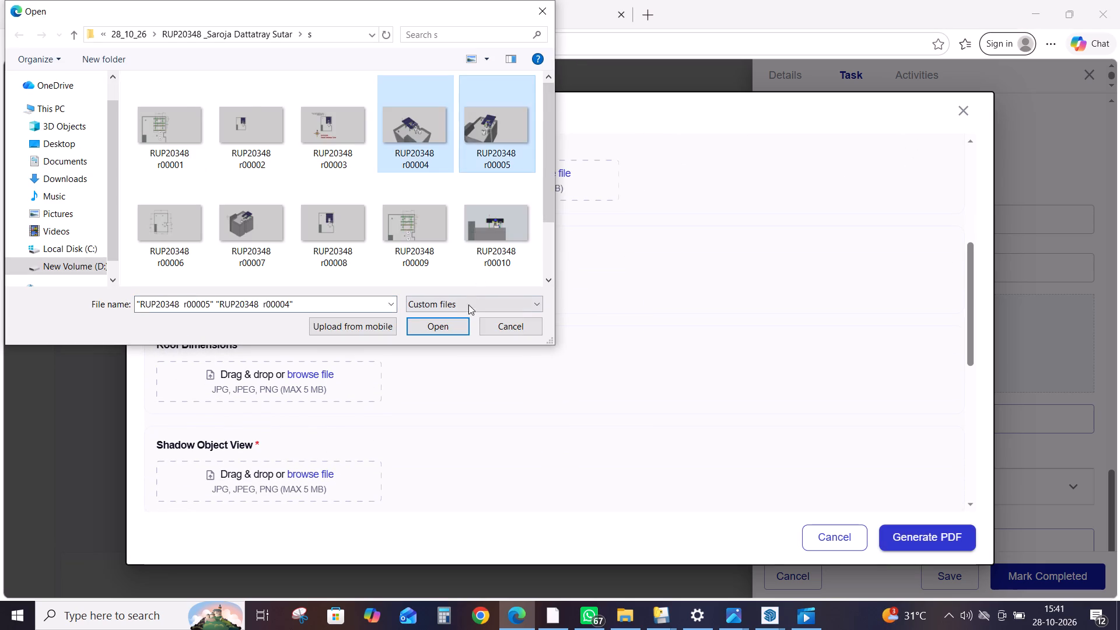
left_click(430, 324, "ctrl")
For the internal teams' designs, upload RUP20348 r00006 as Roof Dimensions and both r00007 and r00008 as Shadow Object View.
scroll(316, 259, "down", 2)
left_click(272, 243)
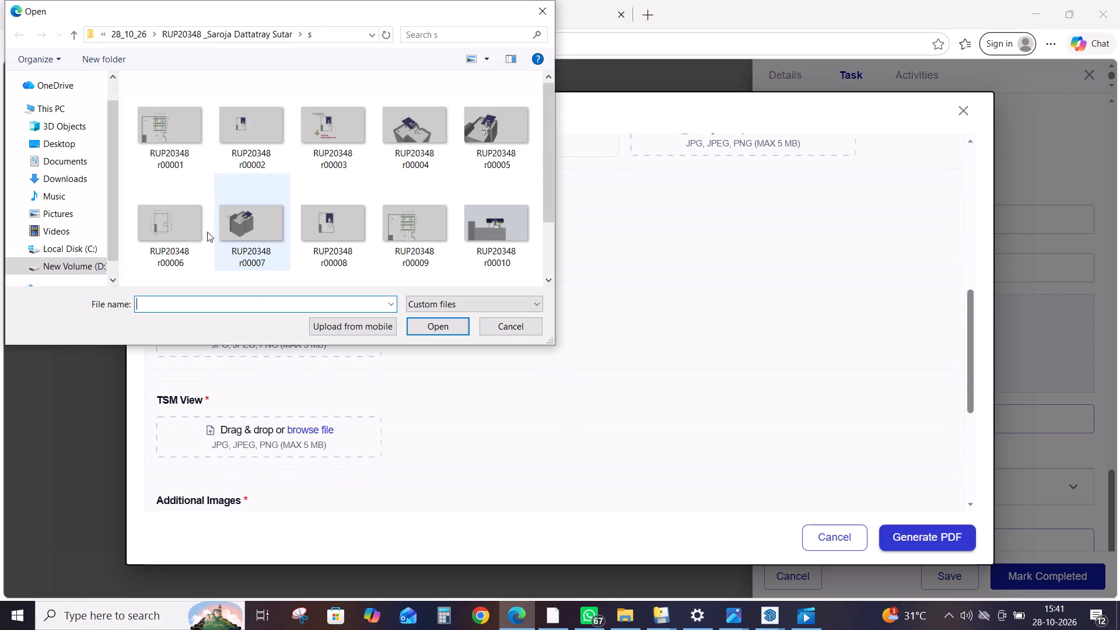
double_click(188, 234)
scroll(309, 279, "down", 1)
left_click(291, 271)
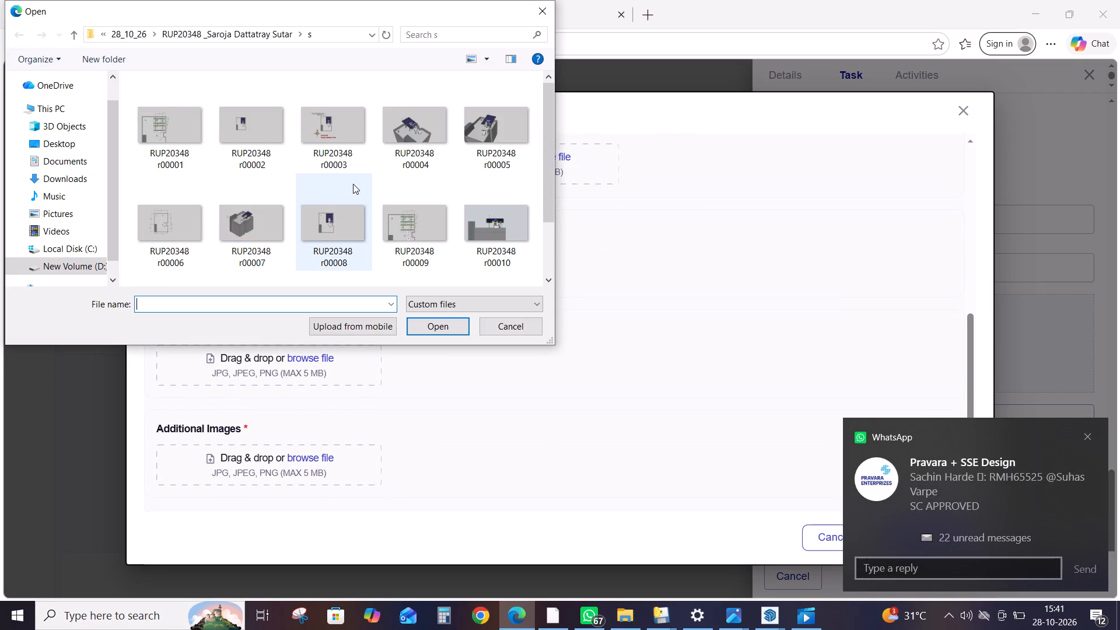
scroll(356, 184, "down", 1)
scroll(377, 158, "up", 2)
left_click(259, 235)
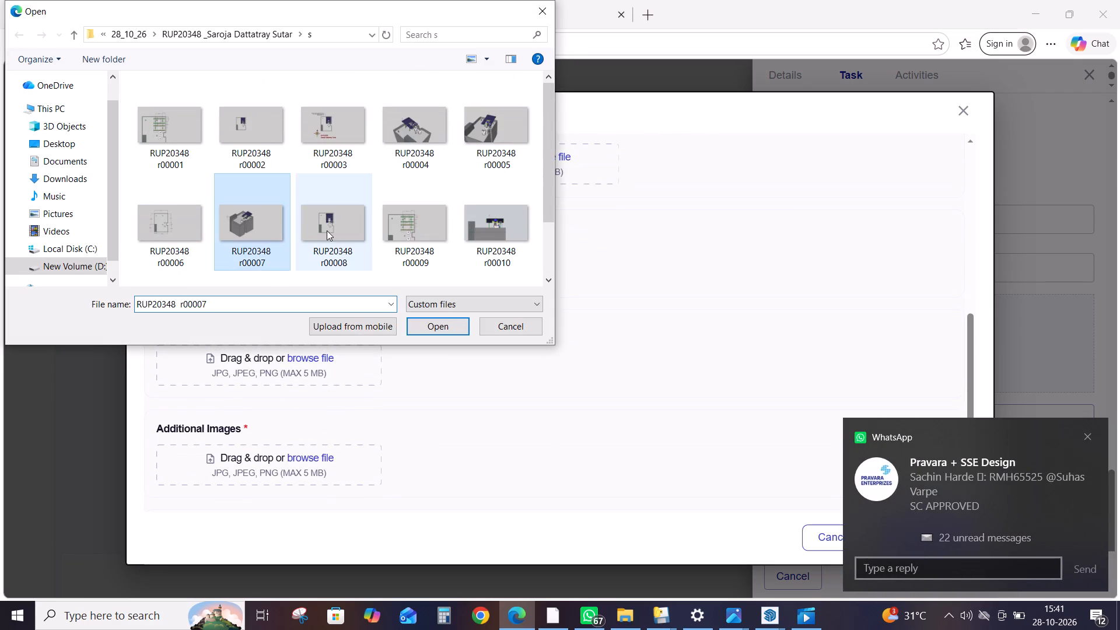
left_click(327, 230, "ctrl")
left_click(432, 327, "ctrl")
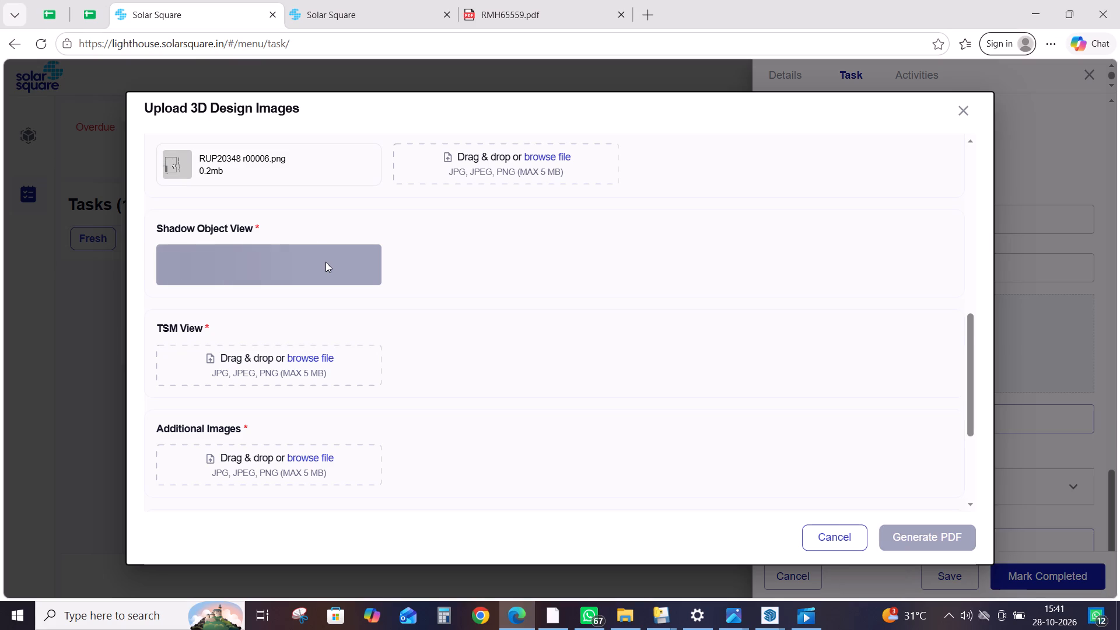
For the internal teams' designs, upload RUP20348 r00009 as TSM View and r00010 under Additional Images.
scroll(325, 262, "down", 1)
left_click(273, 299)
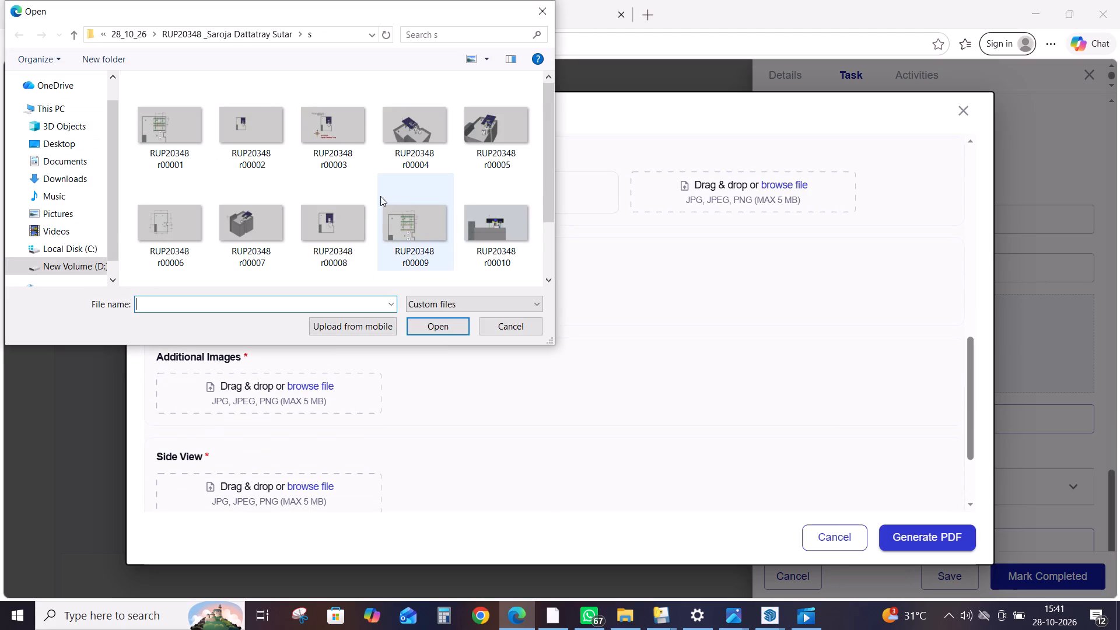
double_click(411, 206)
scroll(347, 225, "down", 1)
left_click(274, 307)
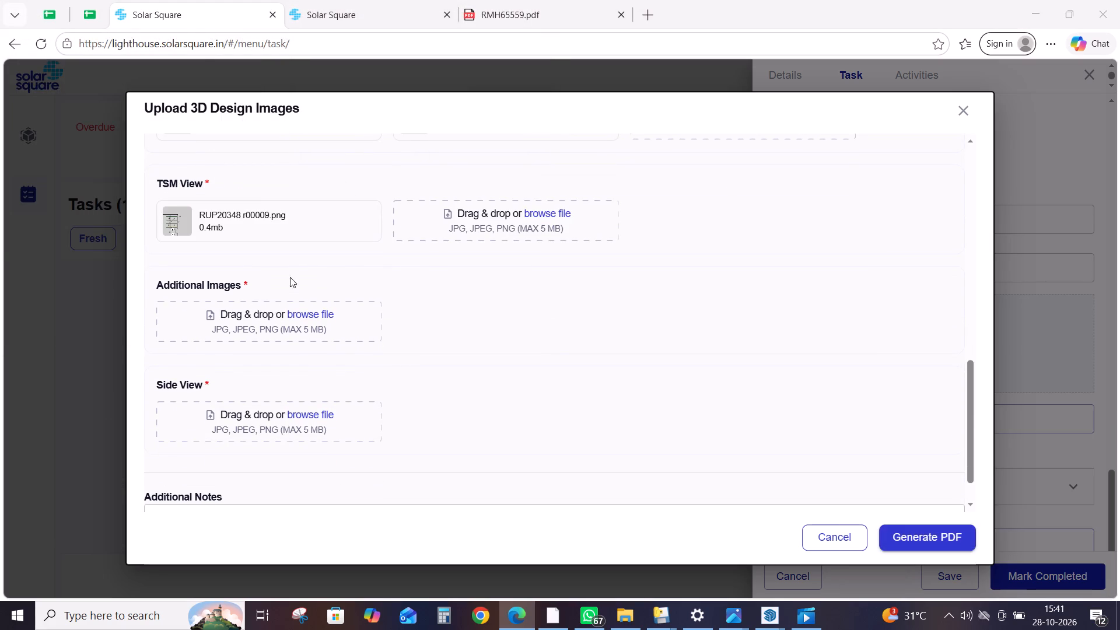
Upload RUP20348 r00010 under Additional Images for the internal teams' designs.
scroll(372, 167, "down", 4)
double_click(477, 135)
For the internal teams' designs, upload both RUP20348 r00011 and r00012 as Side View.
scroll(362, 223, "down", 1)
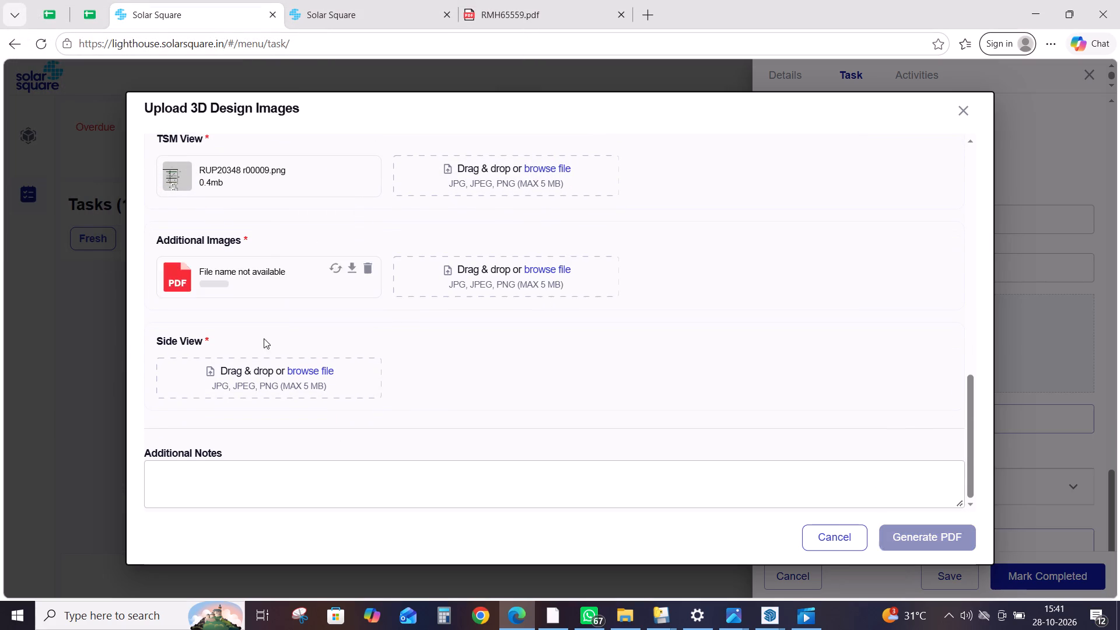
left_click(261, 359)
left_click(227, 368)
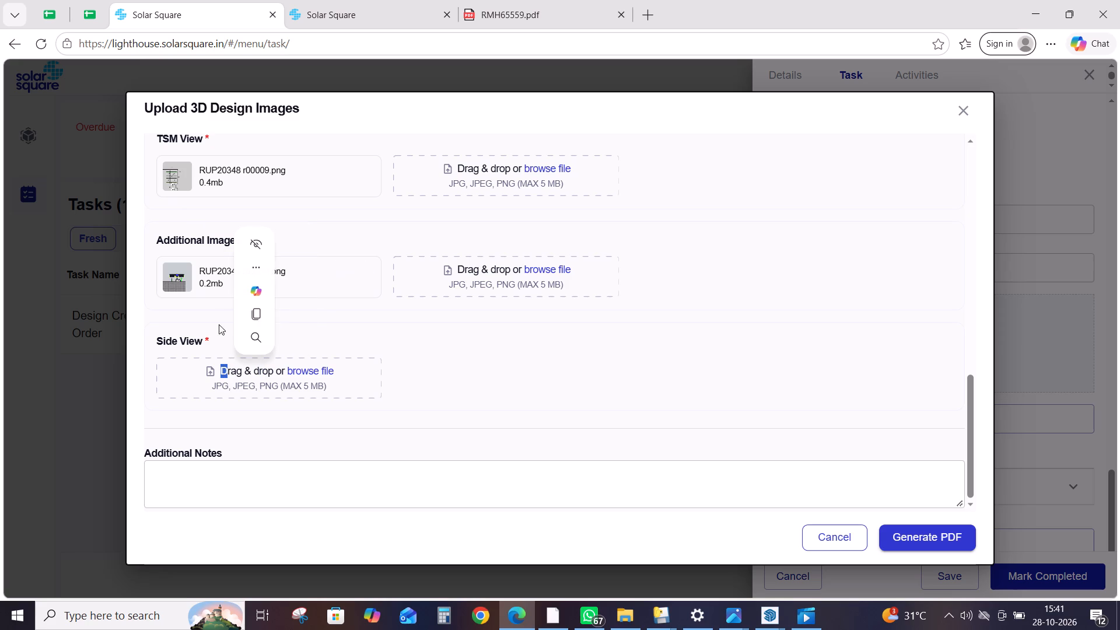
left_click(201, 370)
scroll(204, 195, "down", 3)
double_click(180, 237)
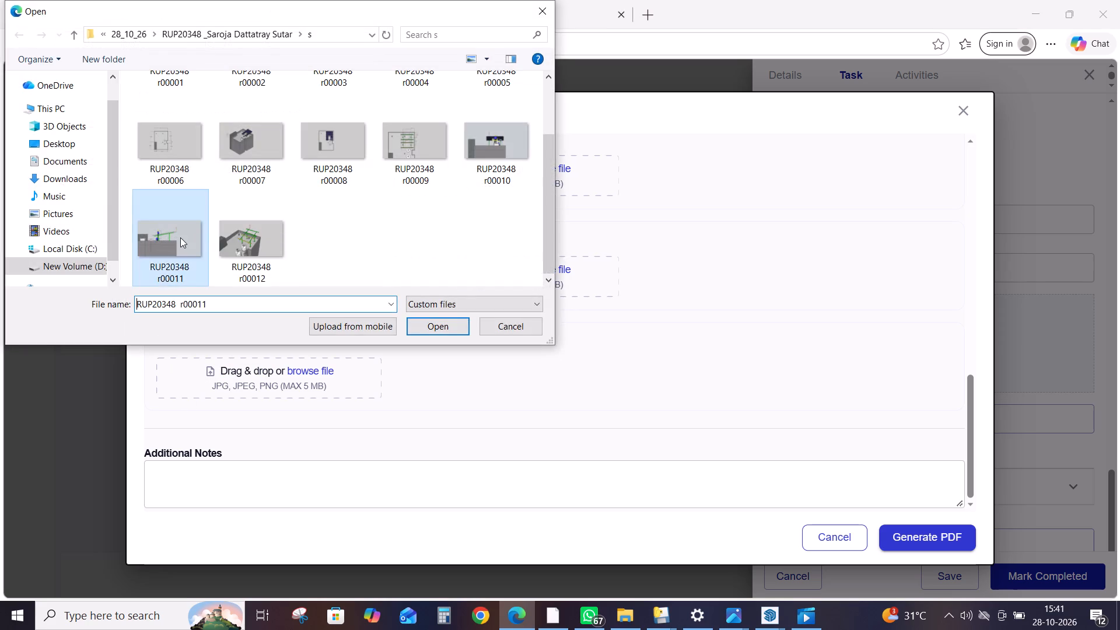
scroll(408, 306, "down", 1)
left_click(444, 372)
scroll(300, 180, "down", 4)
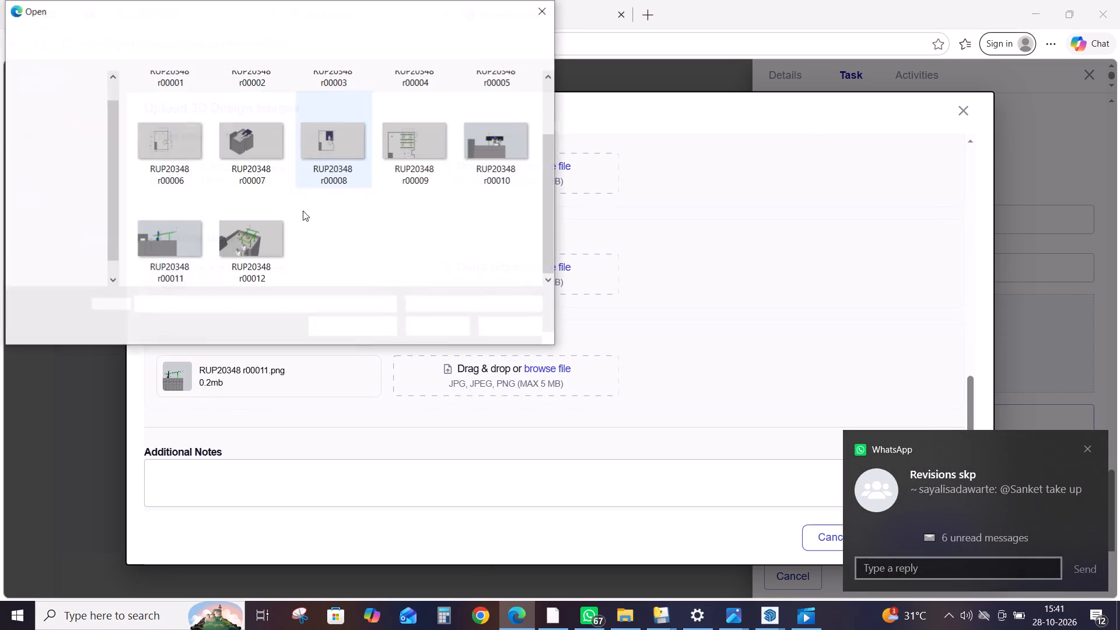
double_click(233, 228)
left_click_drag(937, 481, 1062, 471)
scroll(450, 295, "down", 5)
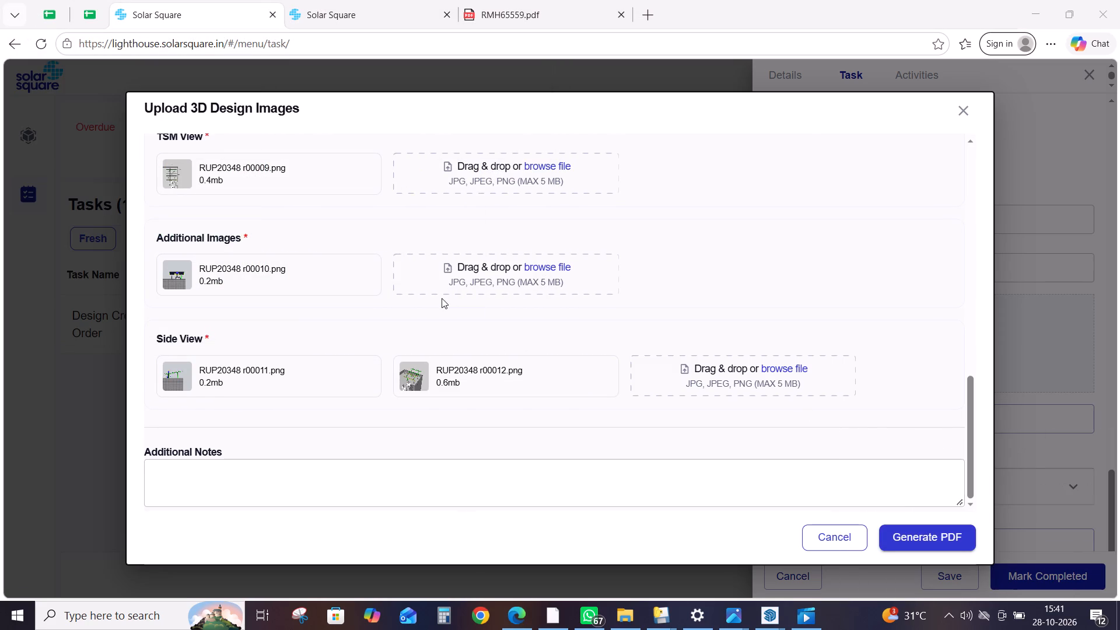
Insert the copied note "There will be shadow loss - __%" into Additional Notes and delete its trailing percentage placeholder.
scroll(442, 298, "down", 4)
left_click(356, 475)
key("super+v")
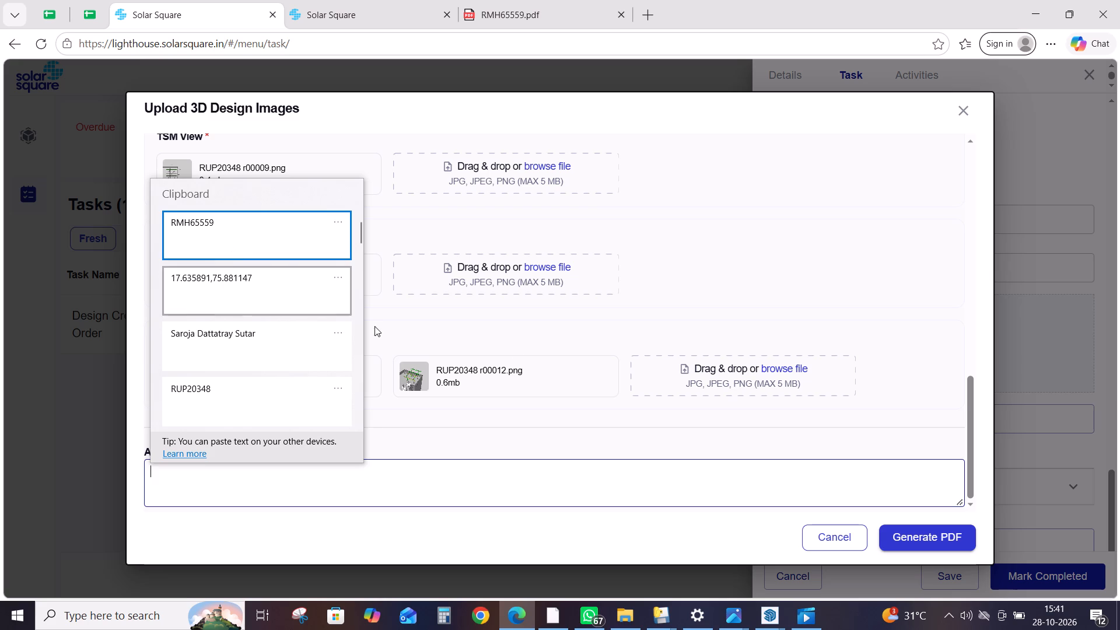
scroll(258, 316, "down", 9)
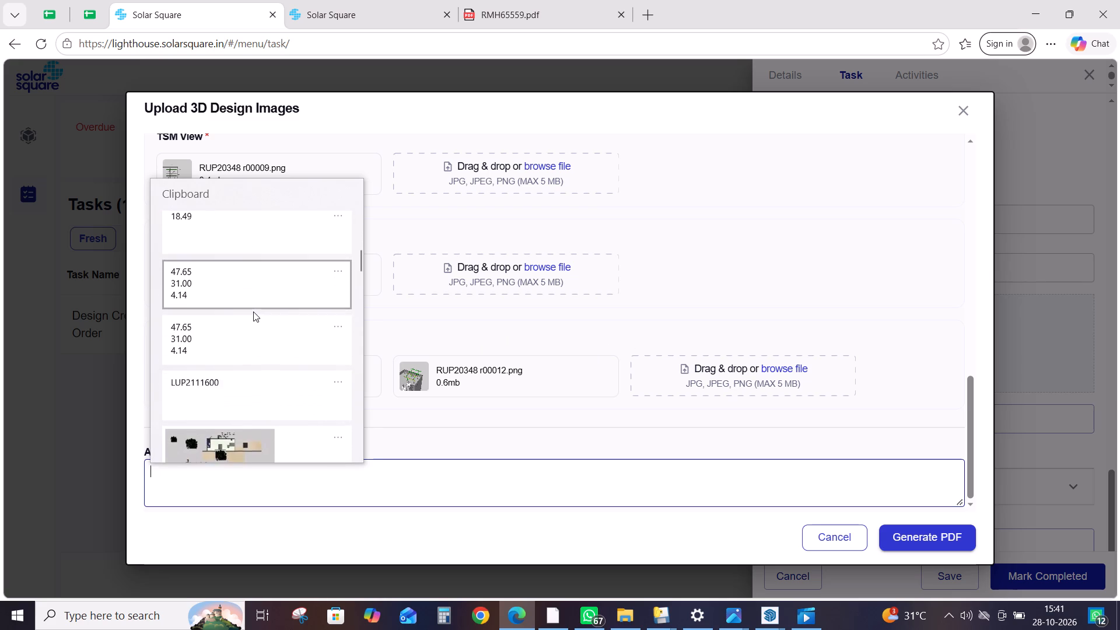
scroll(253, 311, "down", 20)
scroll(253, 311, "down", 5)
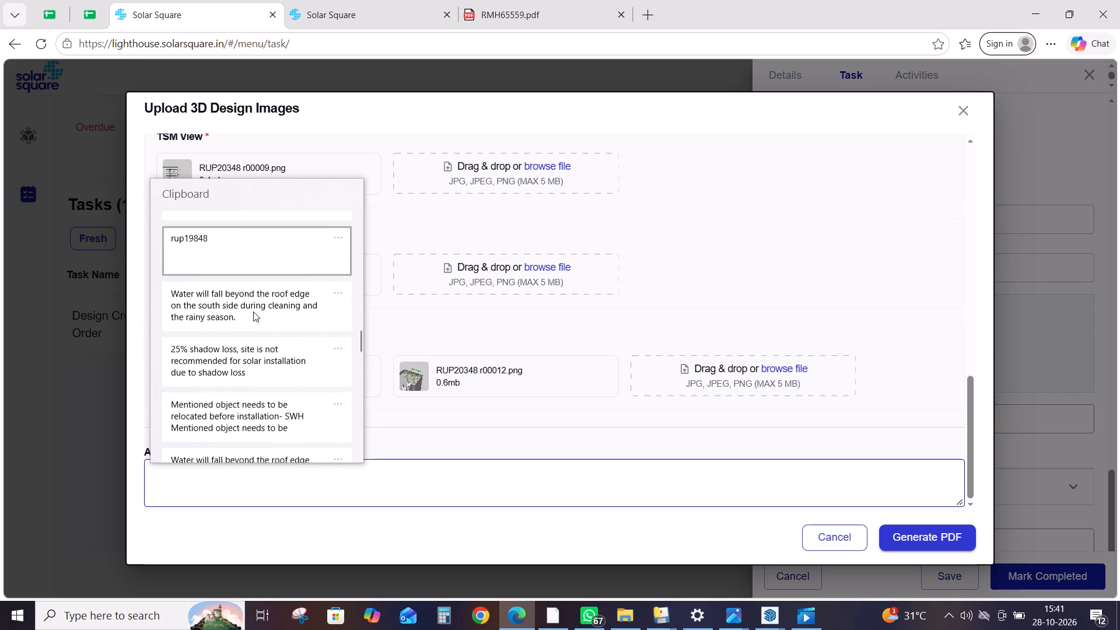
scroll(253, 311, "down", 6)
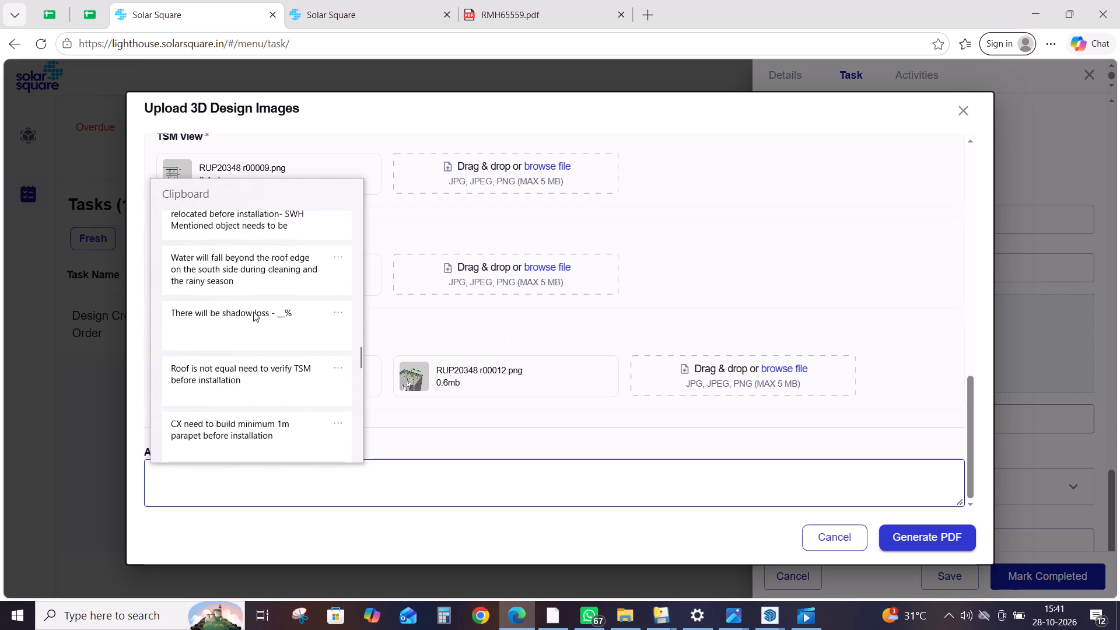
left_click(284, 290)
key("ctrl+v")
key("BackSpace")
key("BackSpace")
key("BackSpace")
key("BackSpace")
key("BackSpace")
key("BackSpace")
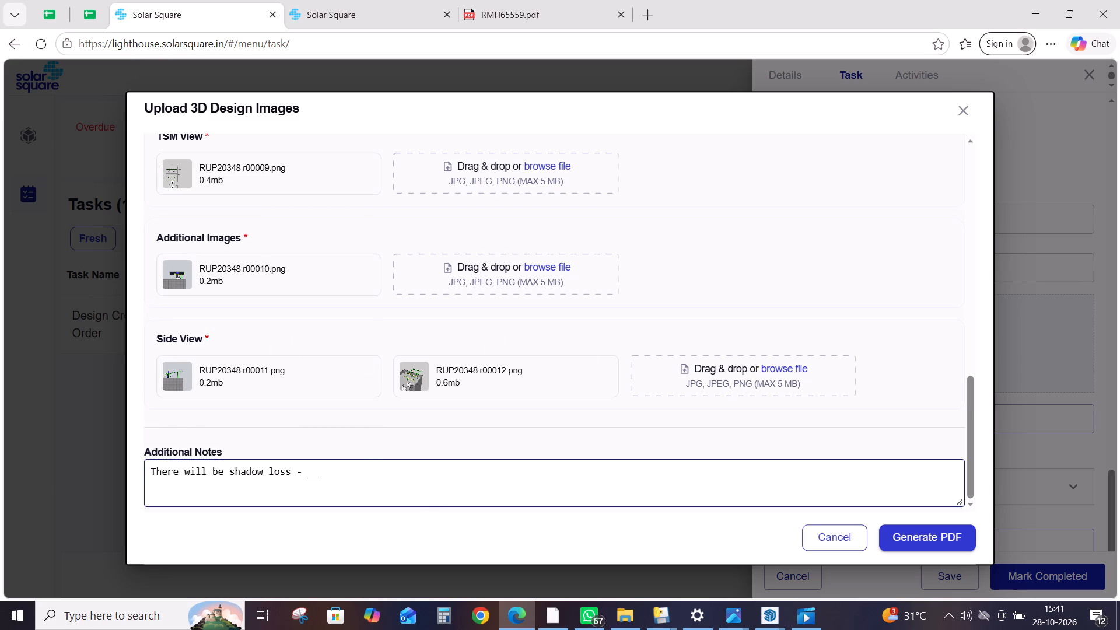
Edit the additional notes to read "There will be NO shadow loss".
left_click(225, 471)
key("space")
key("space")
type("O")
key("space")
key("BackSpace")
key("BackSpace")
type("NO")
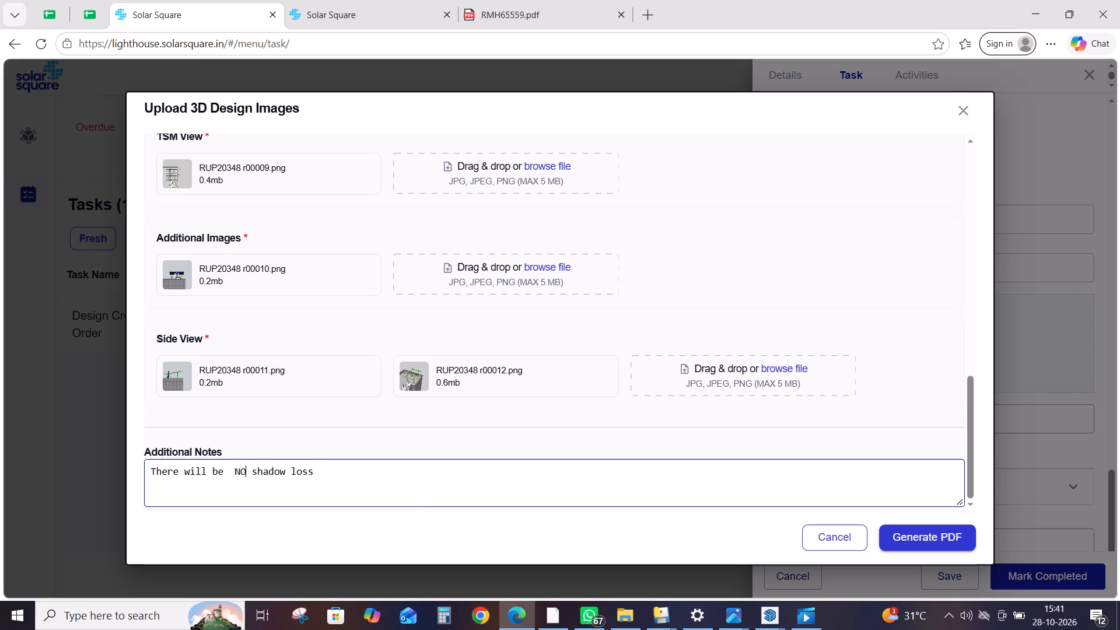
left_click(341, 472)
Generate the 3D design PDF from the uploaded images and notes.
left_click(897, 535)
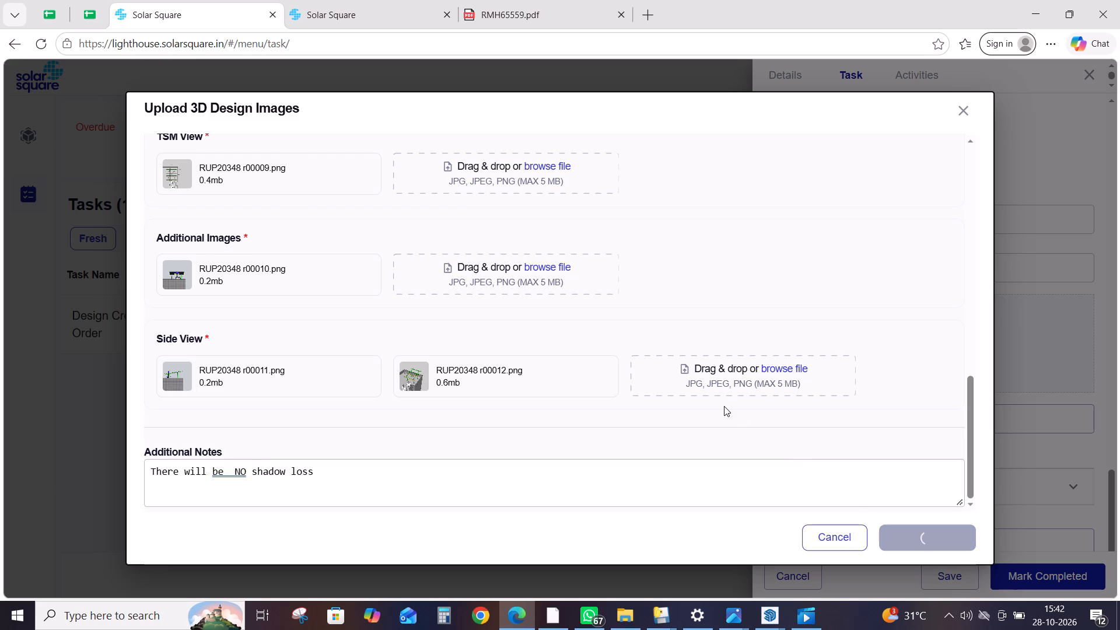
Preview the customer report's uploaded Top View and Shadow Object View images to check them.
scroll(724, 406, "up", 3)
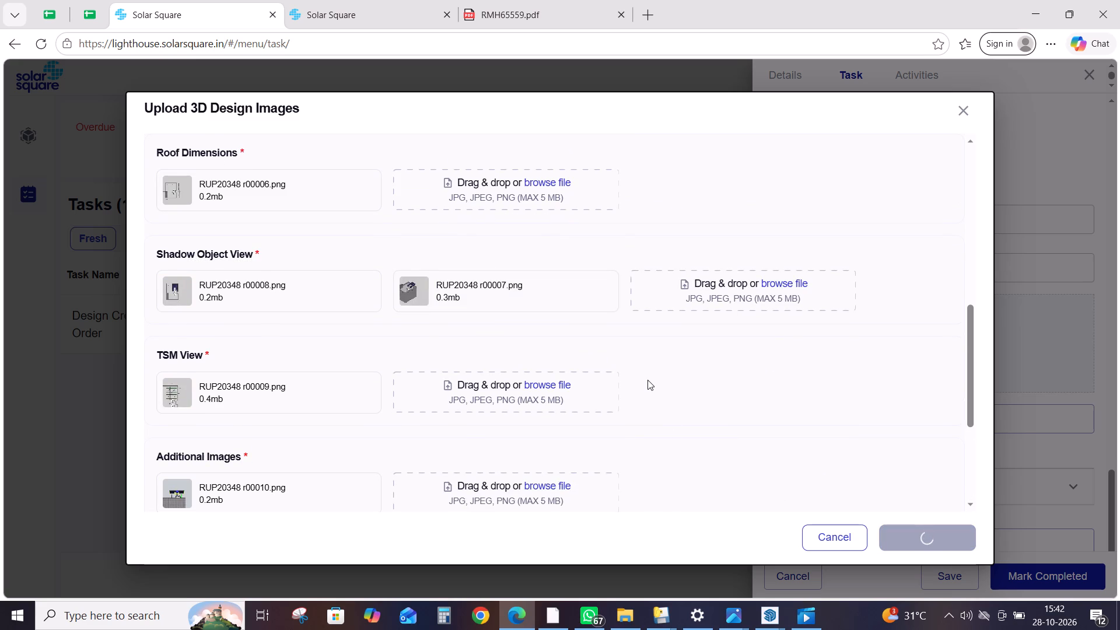
scroll(647, 380, "up", 9)
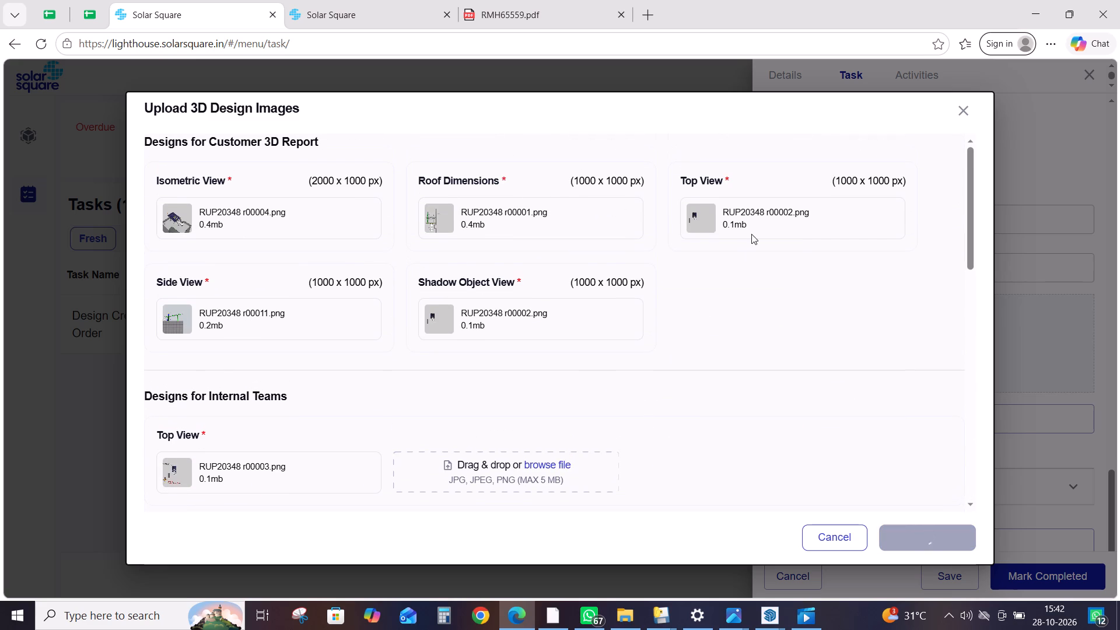
left_click(755, 223)
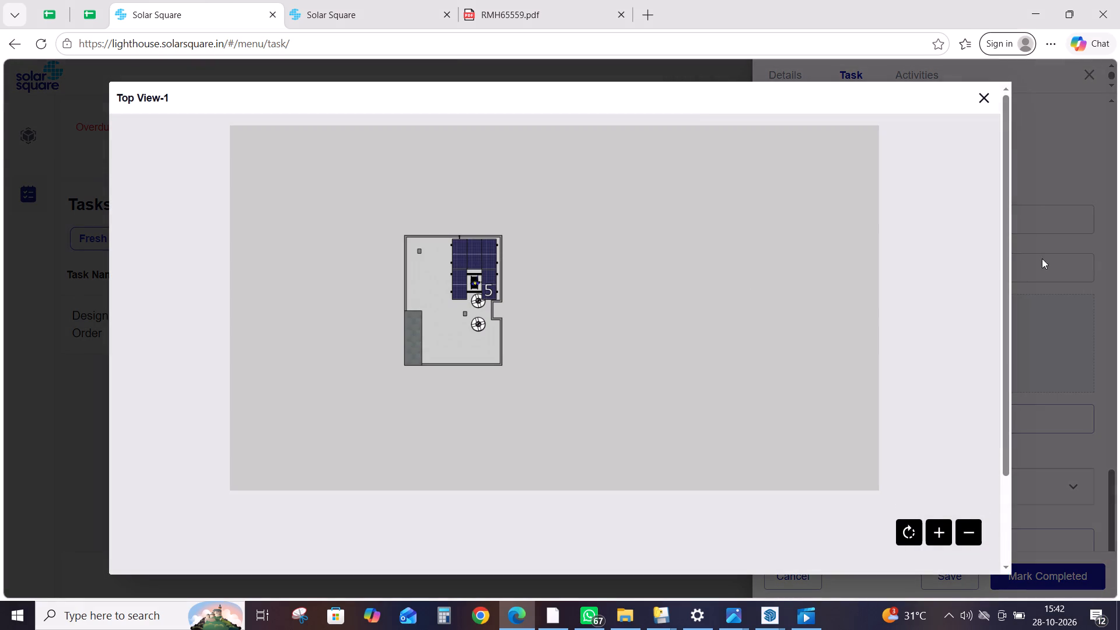
left_click(1047, 258)
left_click(485, 317)
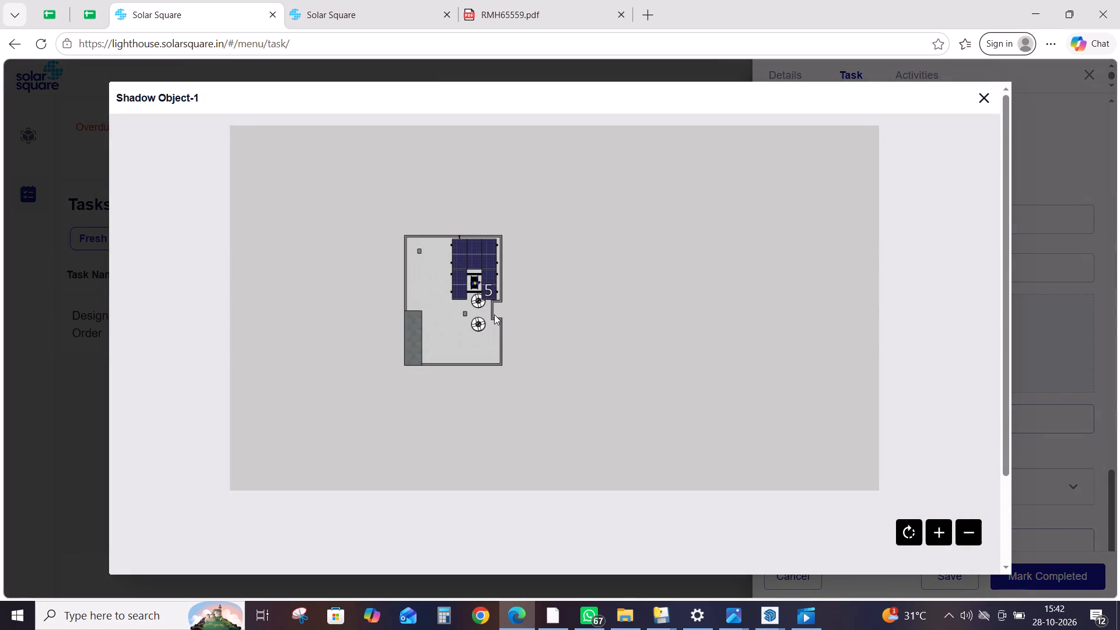
left_click(1046, 207)
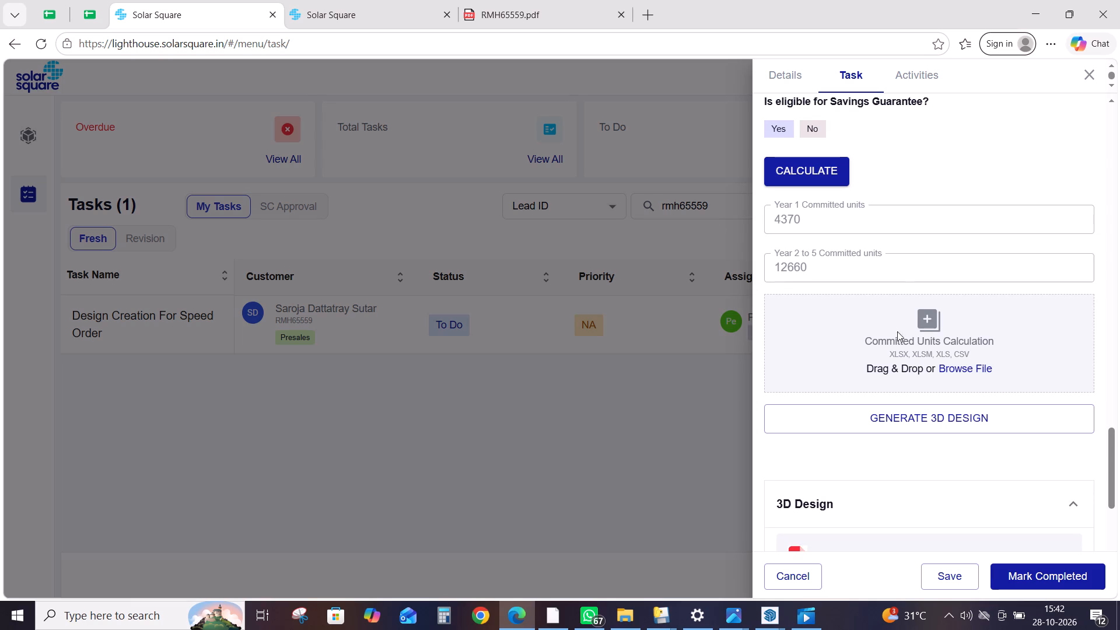
Review the R0 completion summary, the generated 3D design files and the BOM structure fields without completing the task.
scroll(928, 375, "down", 3)
scroll(965, 407, "down", 4)
left_click(1024, 570)
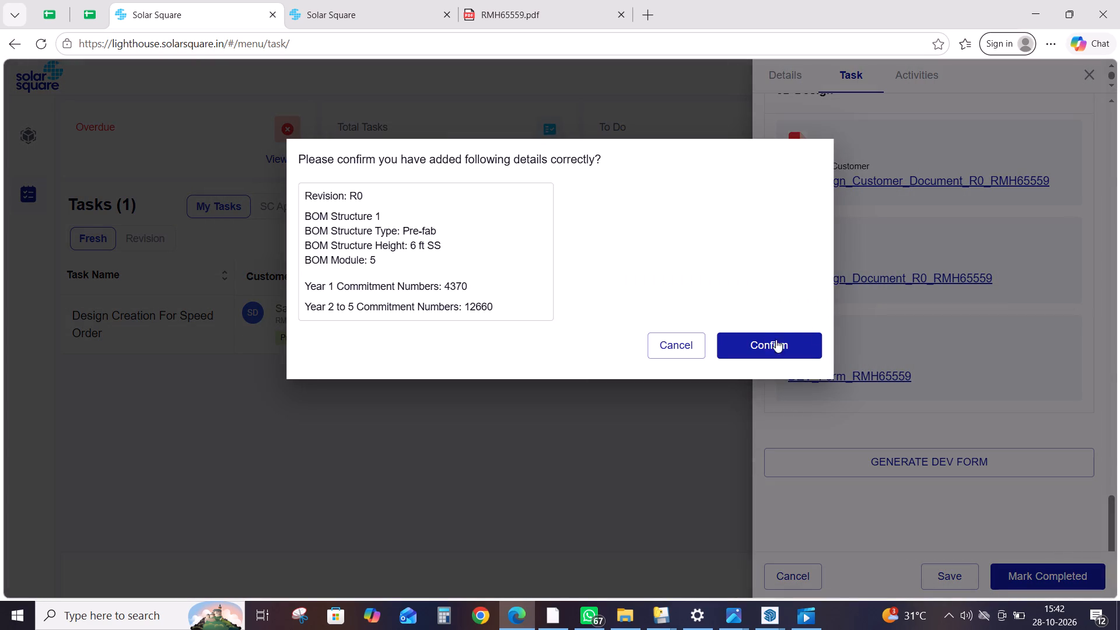
left_click(972, 326)
scroll(983, 409, "down", 3)
left_click_drag(944, 524, 1067, 473)
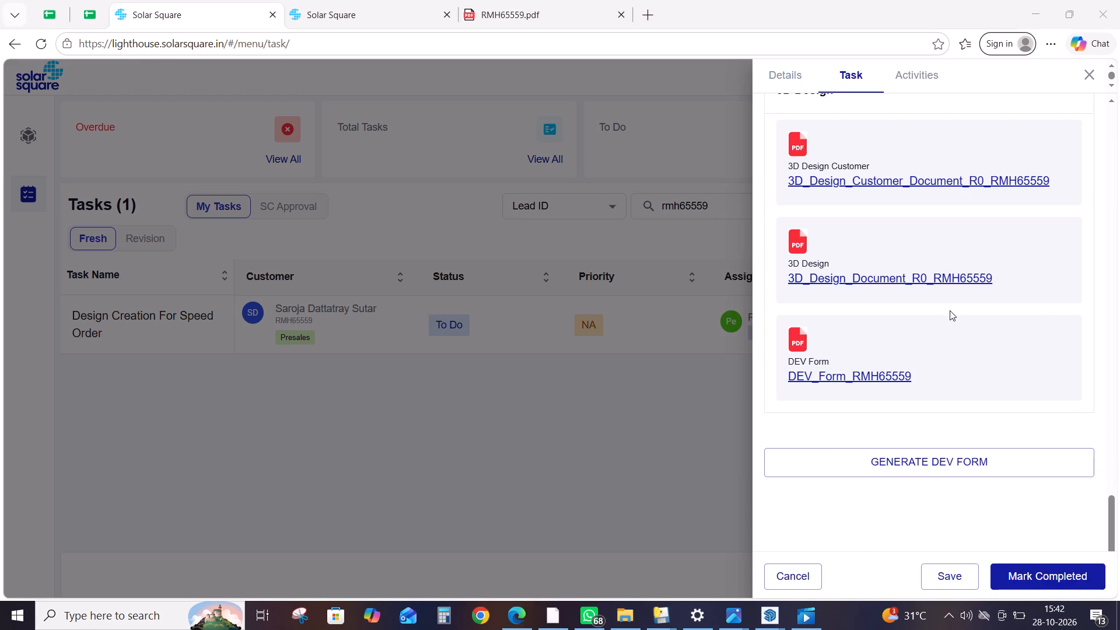
scroll(950, 310, "up", 15)
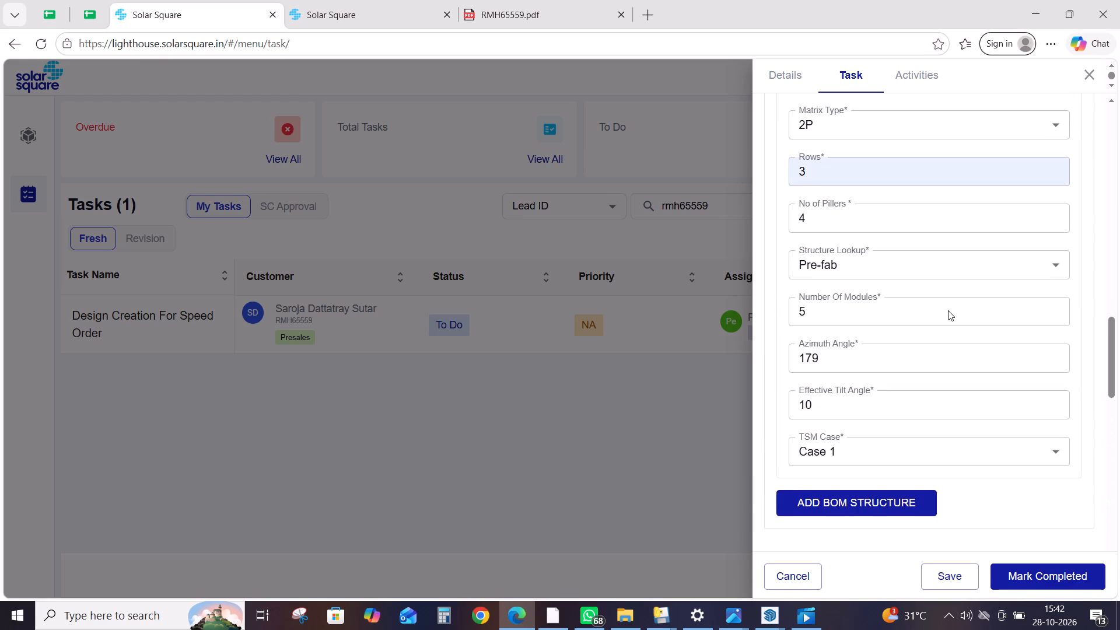
scroll(948, 310, "up", 2)
scroll(948, 310, "down", 3)
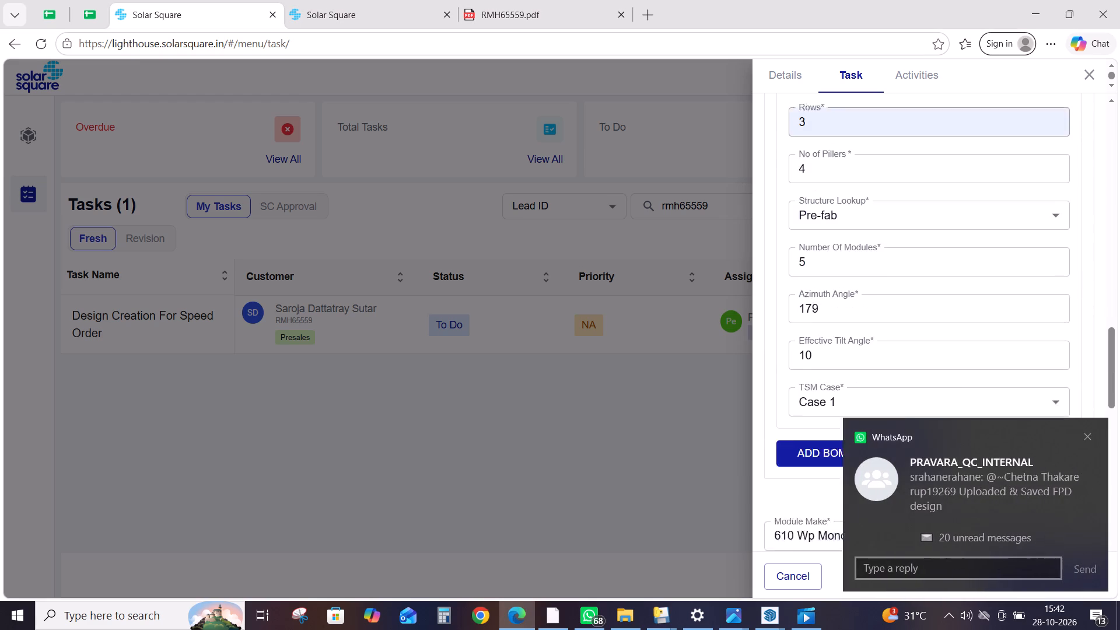
left_click_drag(939, 442, 1058, 400)
scroll(905, 270, "up", 2)
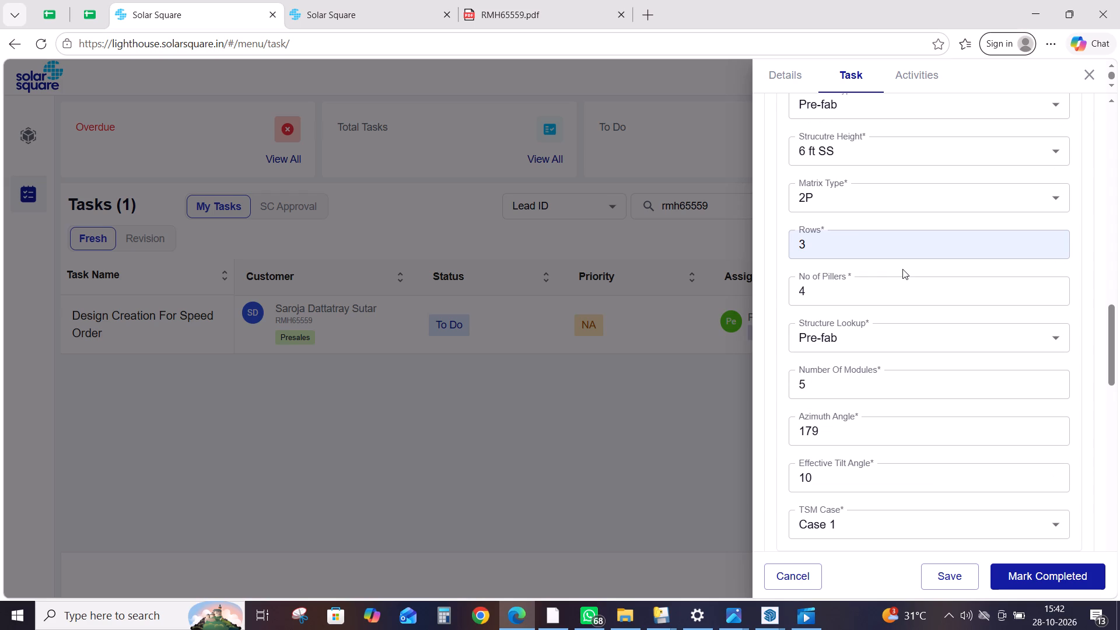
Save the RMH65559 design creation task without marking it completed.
scroll(902, 269, "down", 11)
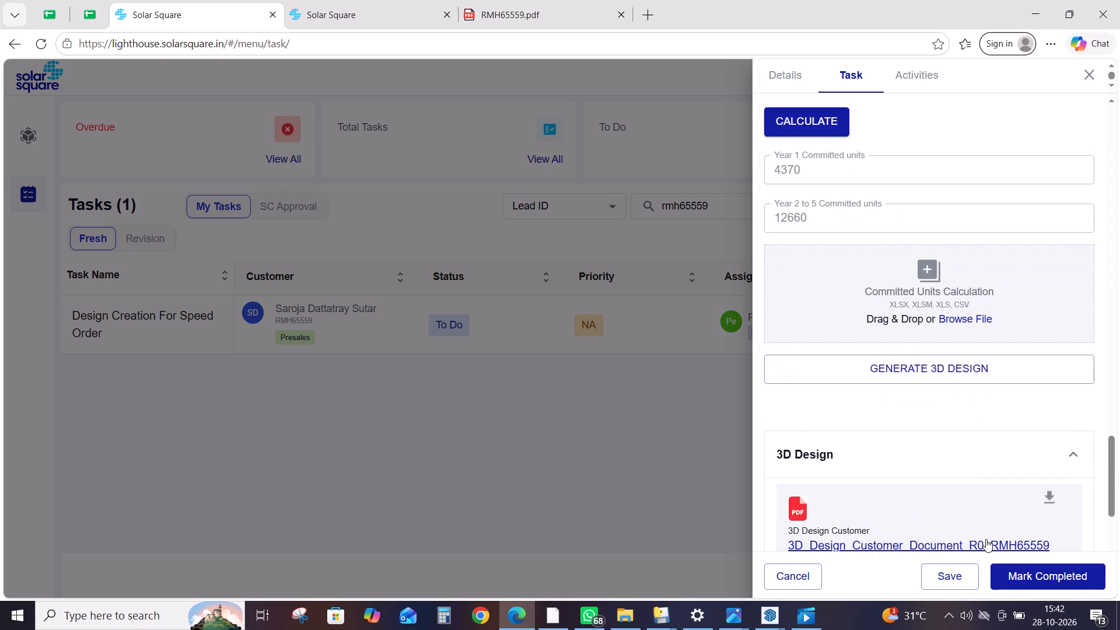
left_click(960, 572)
double_click(724, 204)
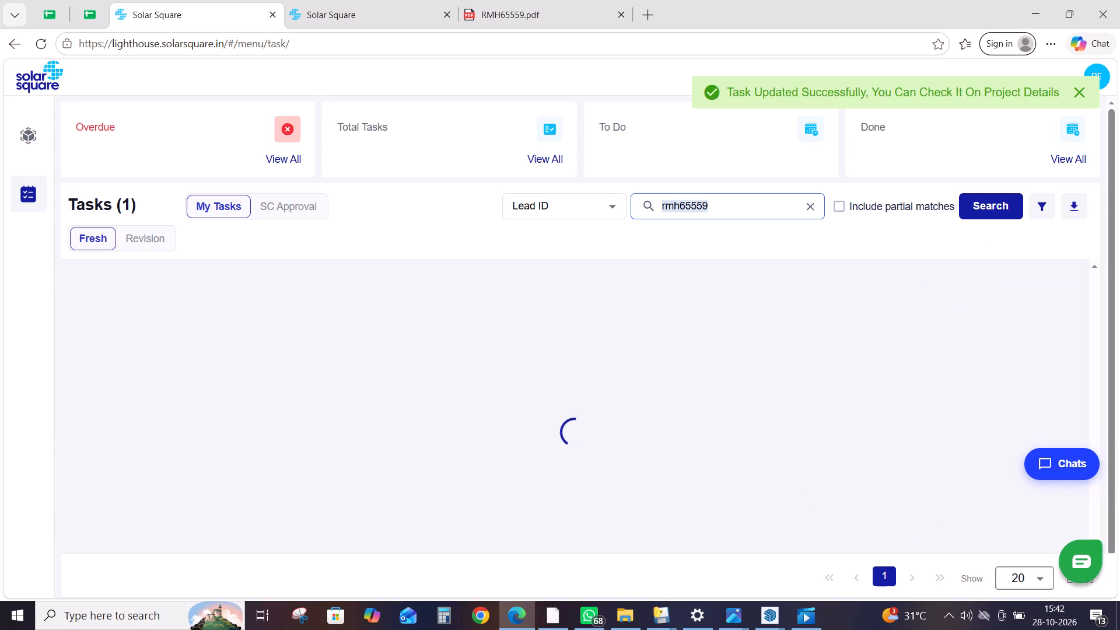
key("ctrl+c")
left_click(638, 425)
left_click(63, 14)
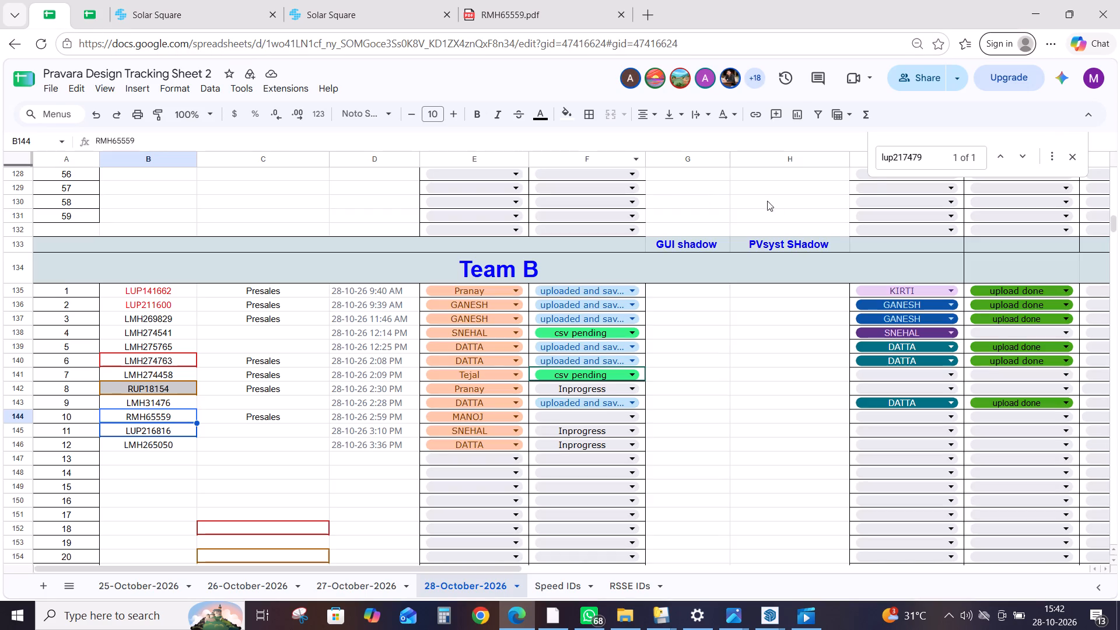
left_click(934, 147)
double_click(928, 151)
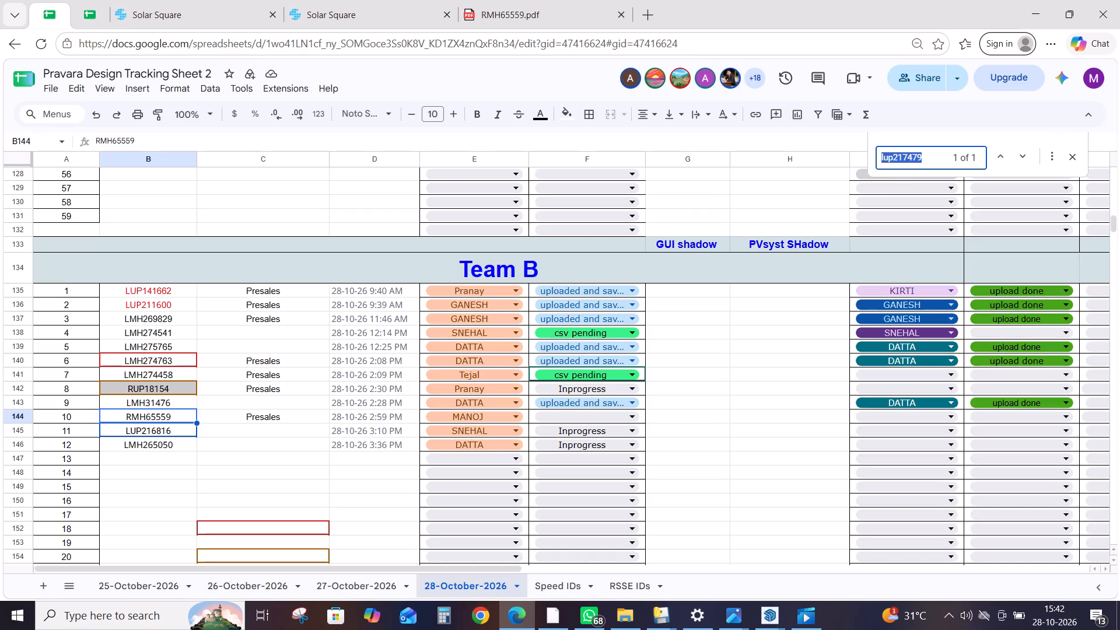
key("ctrl+v")
key("Return")
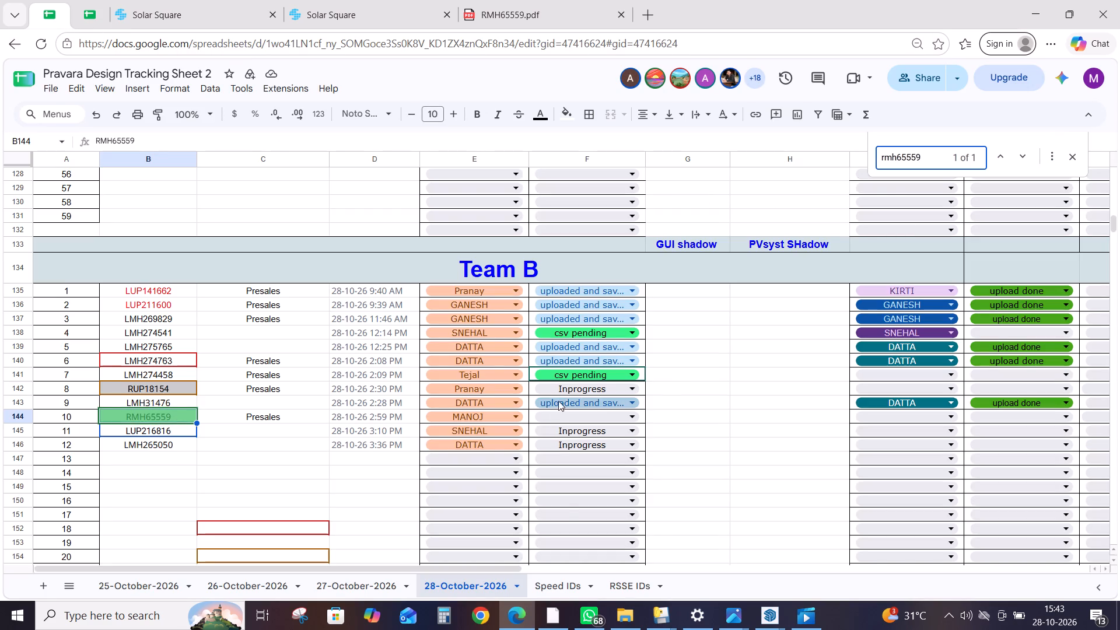
left_click(553, 414)
left_click(552, 475)
left_click(343, 478)
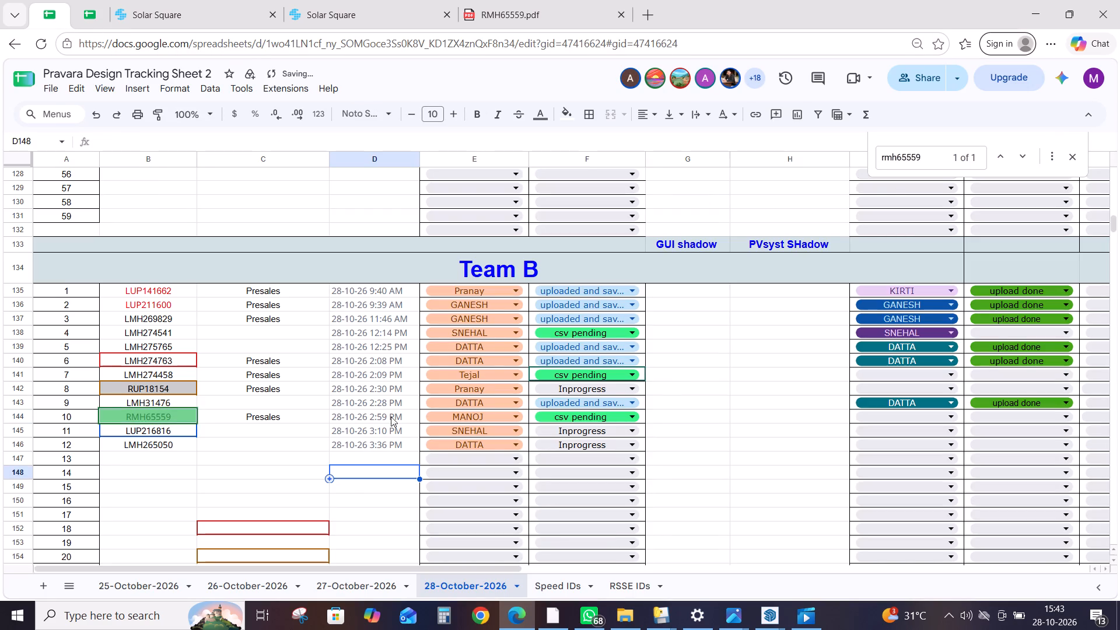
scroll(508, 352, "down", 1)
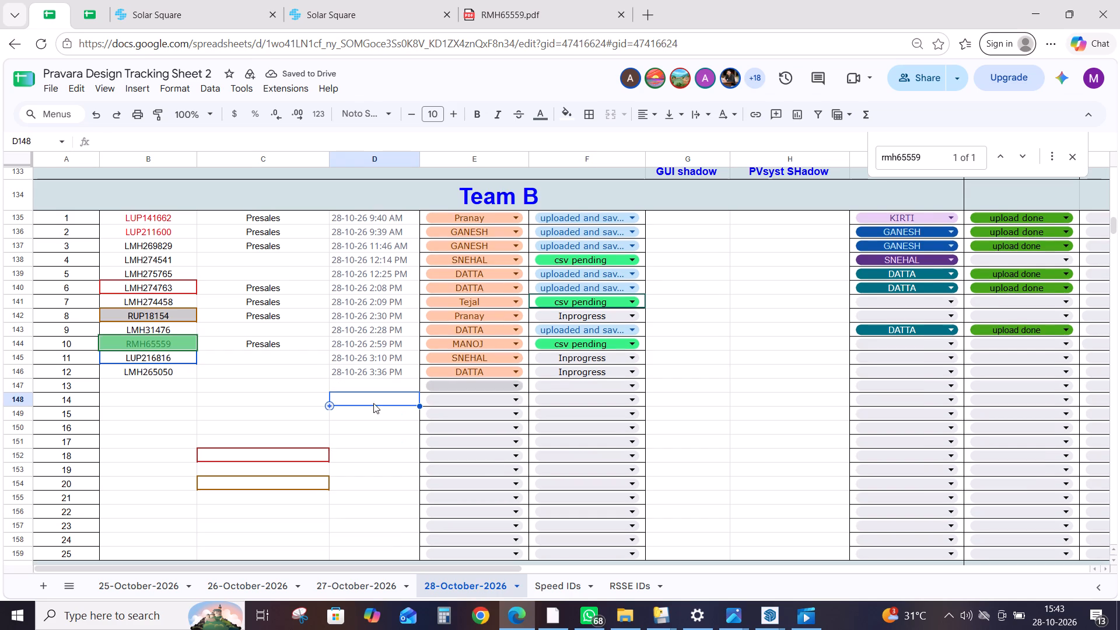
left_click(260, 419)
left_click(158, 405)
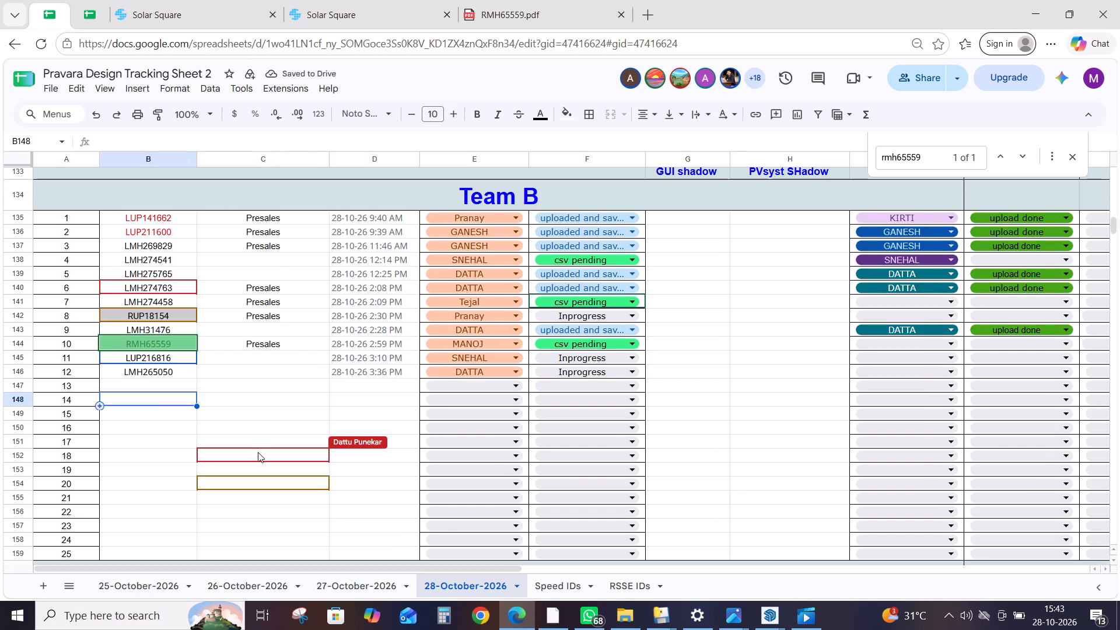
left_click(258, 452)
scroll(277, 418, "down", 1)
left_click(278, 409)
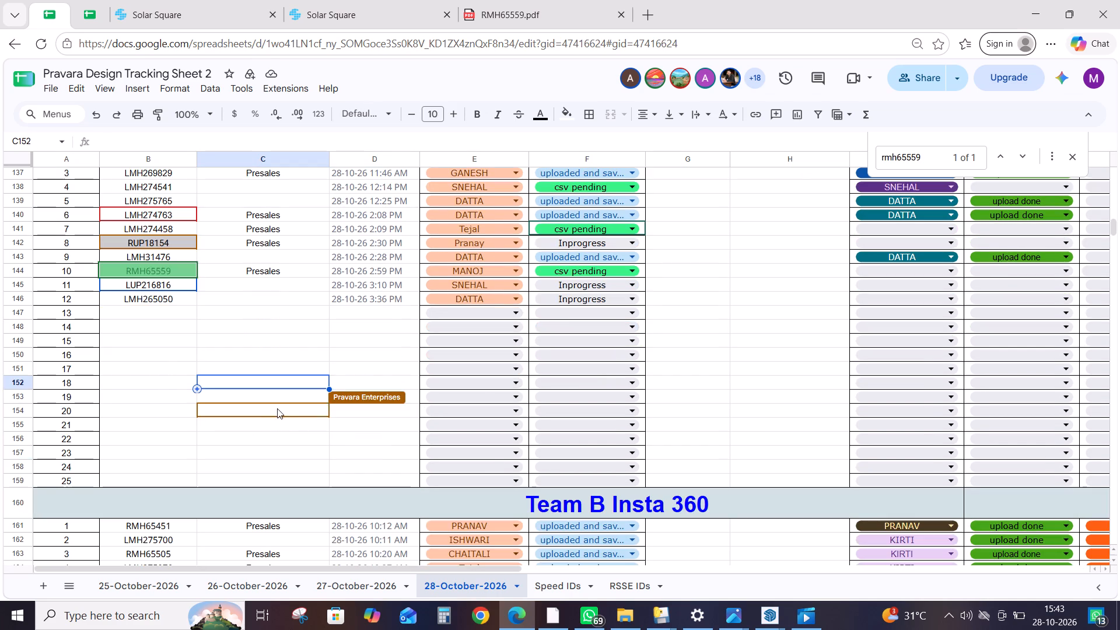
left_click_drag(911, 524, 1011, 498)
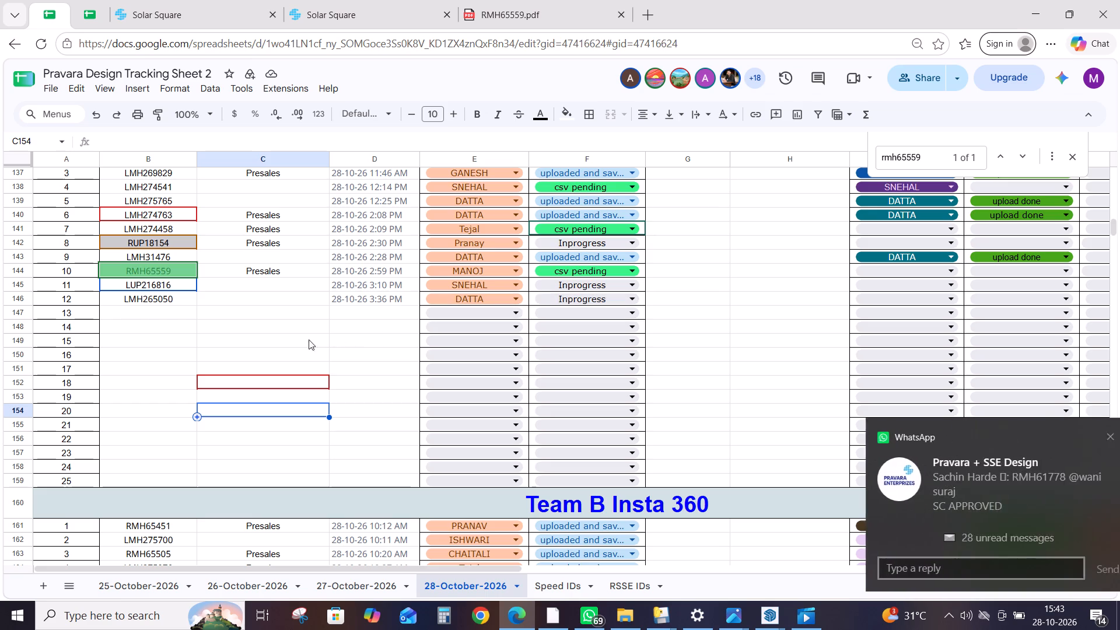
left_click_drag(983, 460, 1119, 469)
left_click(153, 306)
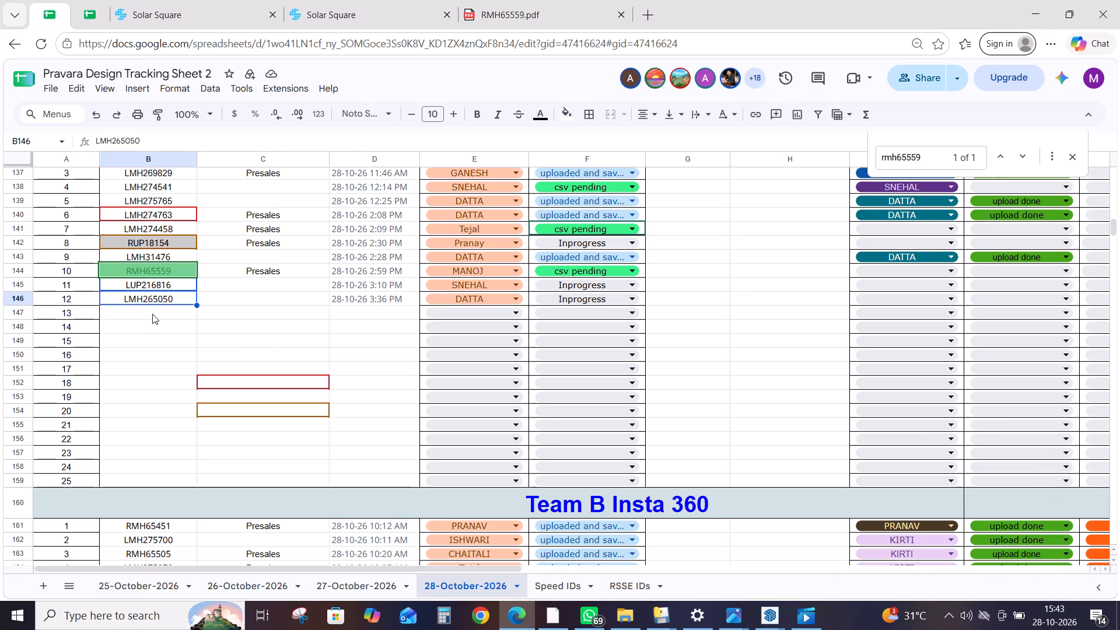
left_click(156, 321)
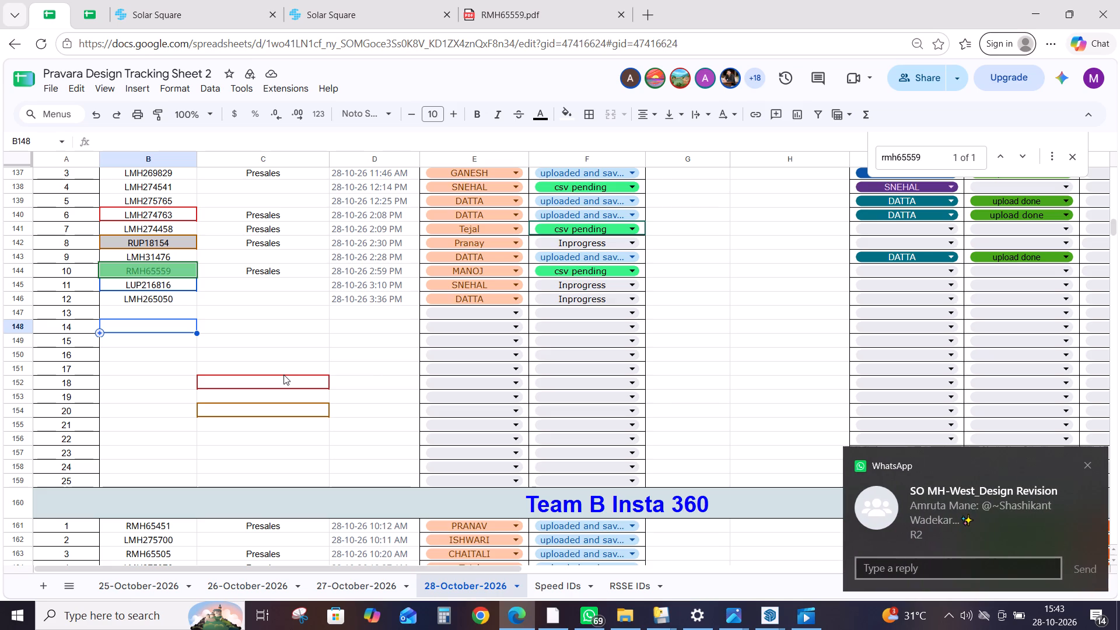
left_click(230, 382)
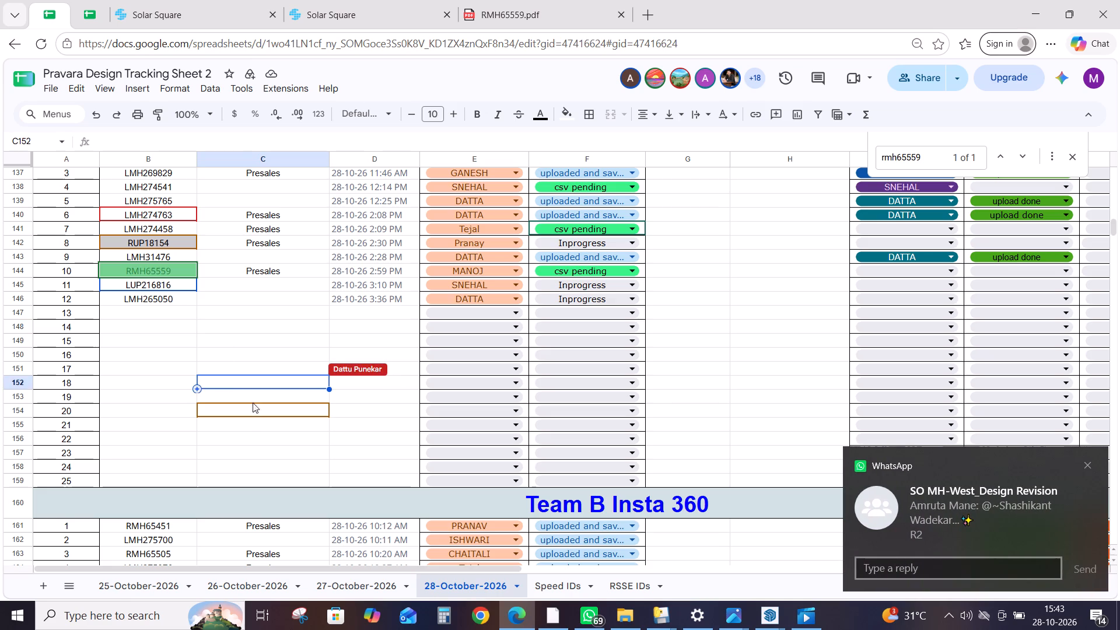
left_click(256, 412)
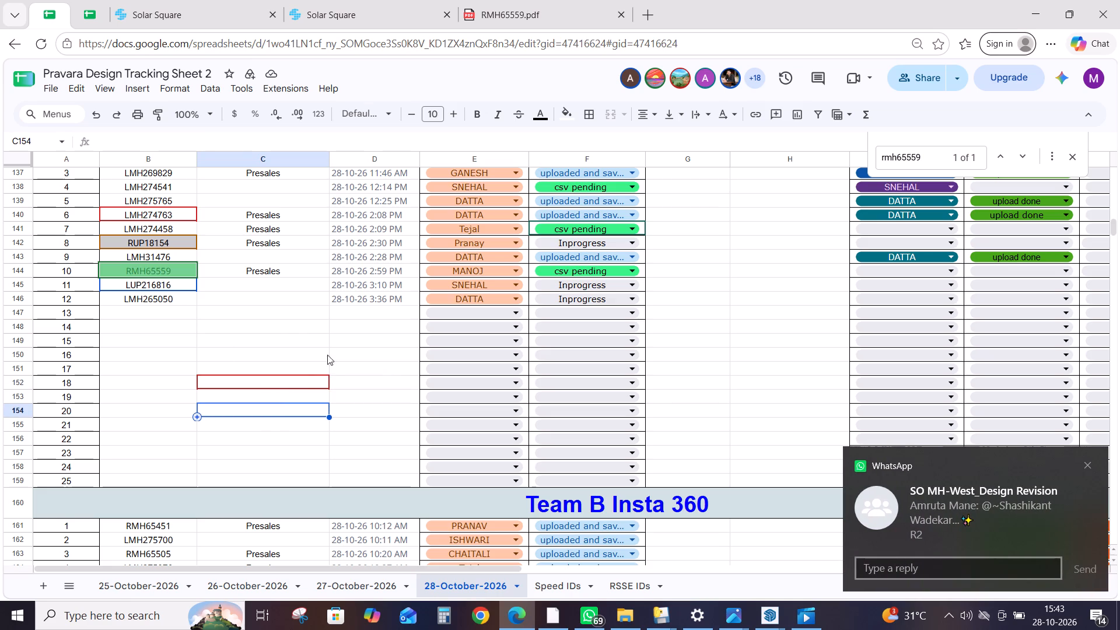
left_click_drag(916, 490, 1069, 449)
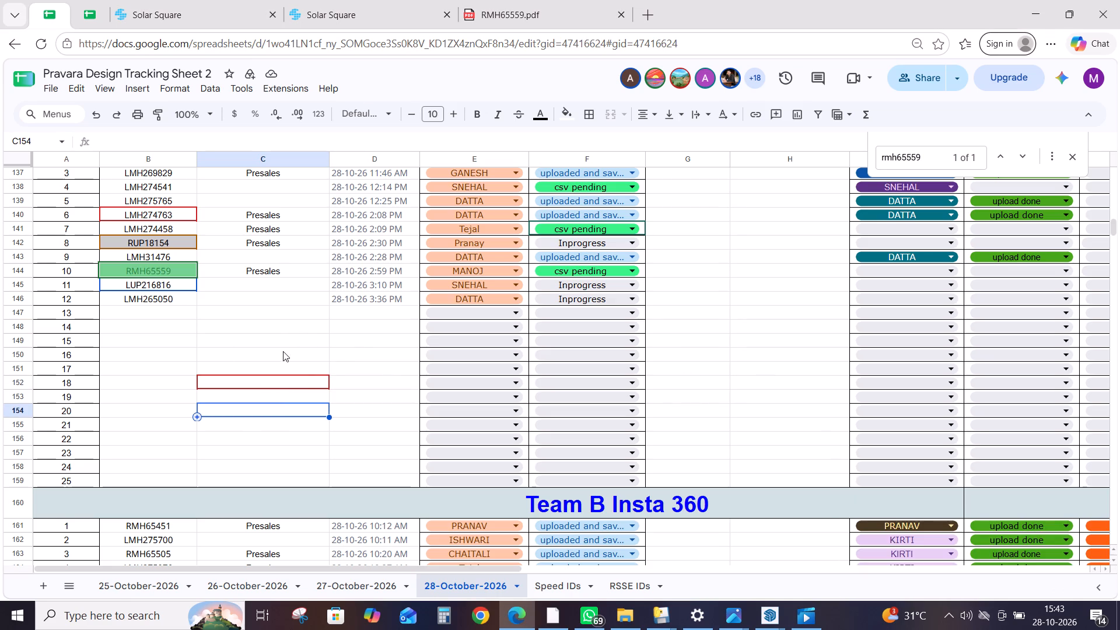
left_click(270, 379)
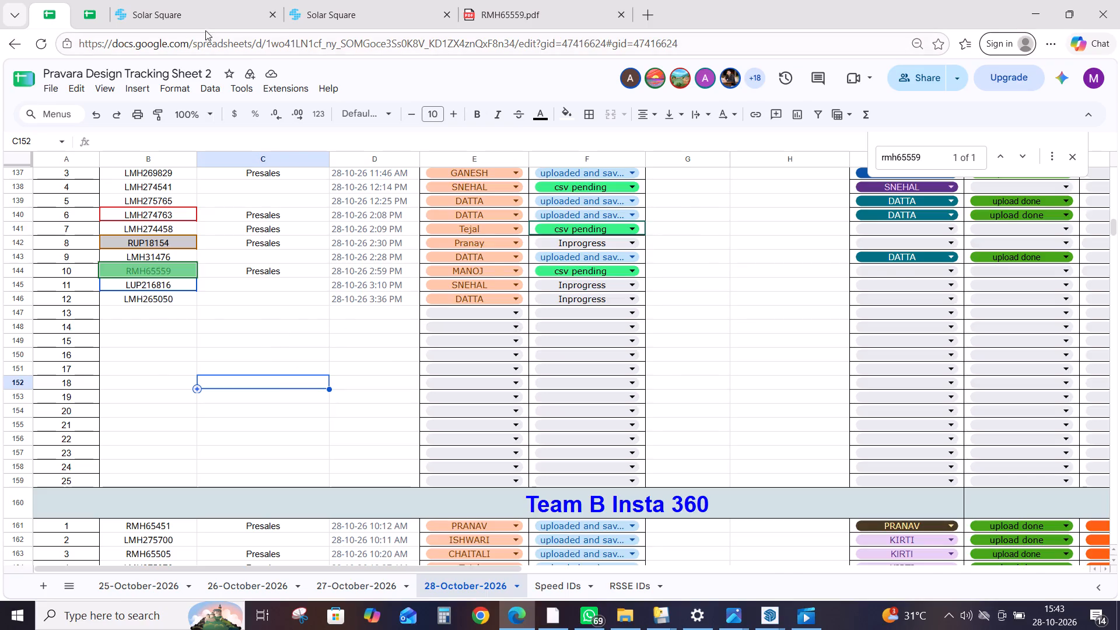
left_click(193, 10)
left_click(684, 309)
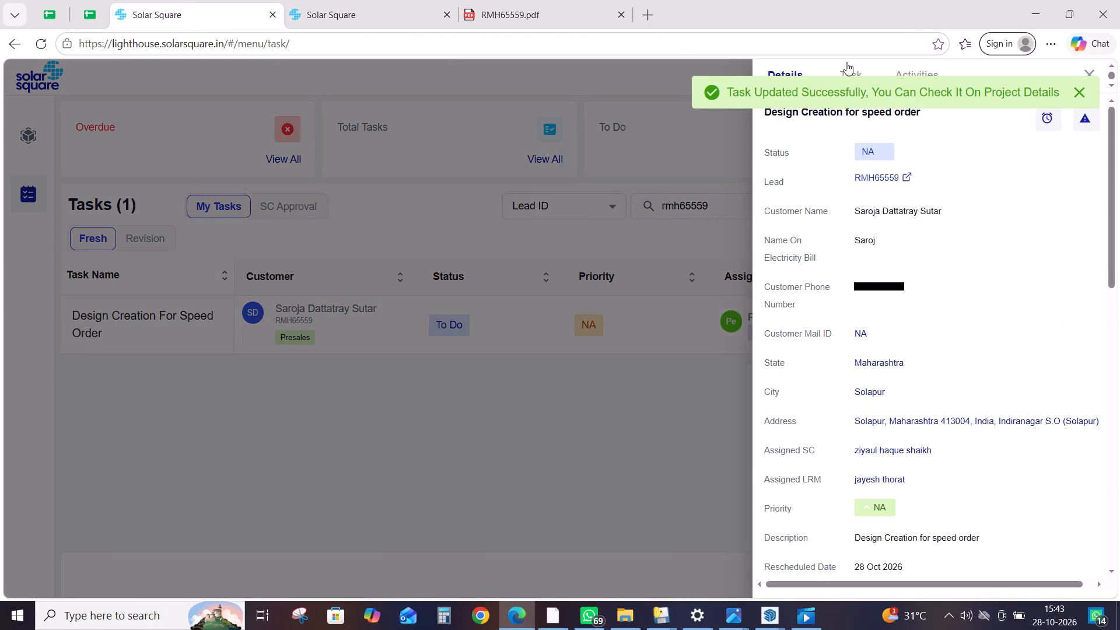
left_click(846, 62)
left_click(854, 71)
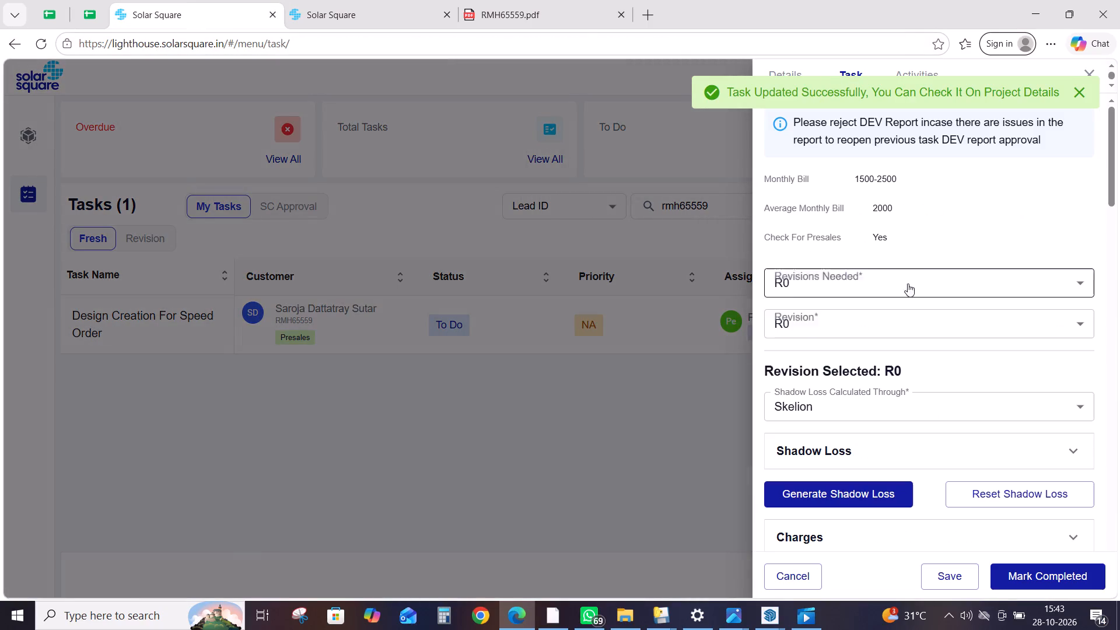
Reopen the 3D design images and examine the internal Top View and the customer report's Roof Dimensions image.
scroll(904, 268, "down", 14)
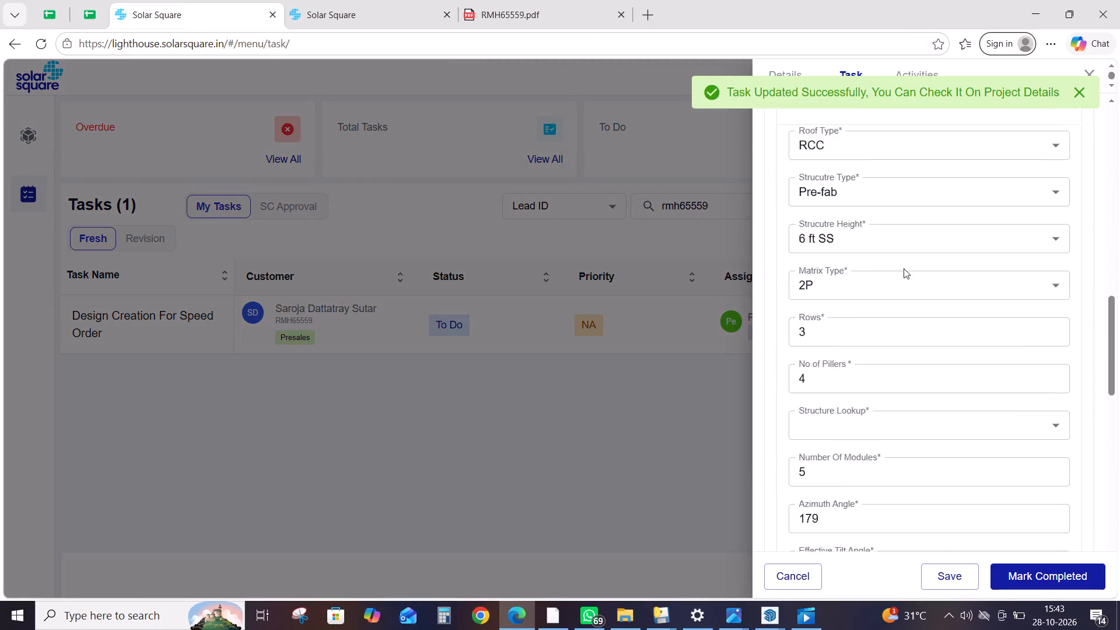
scroll(904, 268, "down", 8)
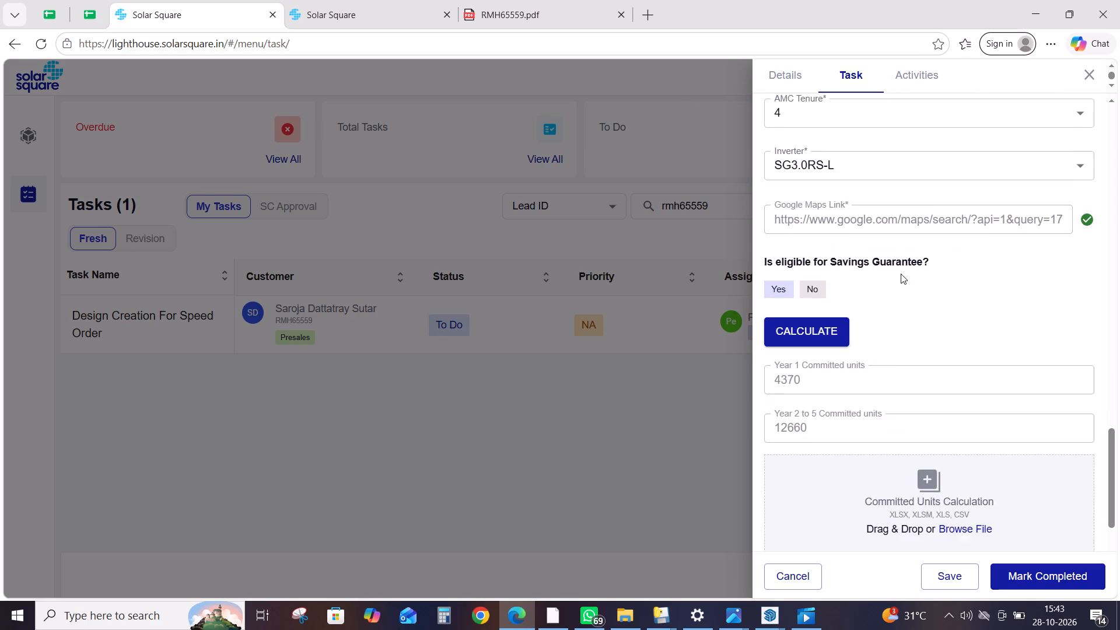
scroll(901, 274, "down", 5)
left_click(883, 338)
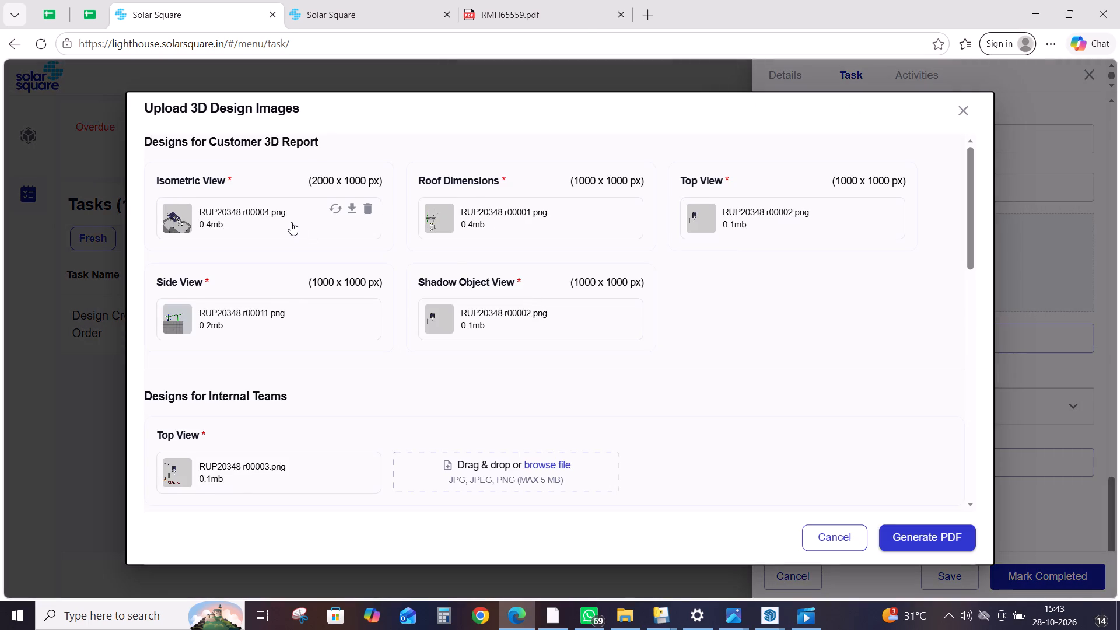
scroll(291, 223, "down", 2)
left_click(230, 318)
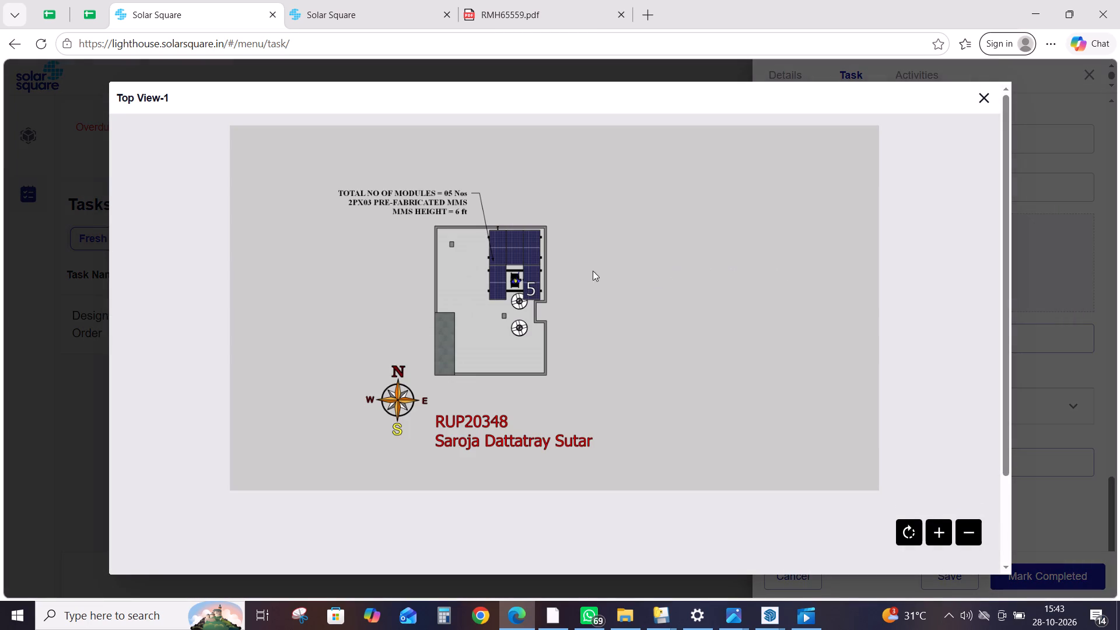
left_click(1062, 213)
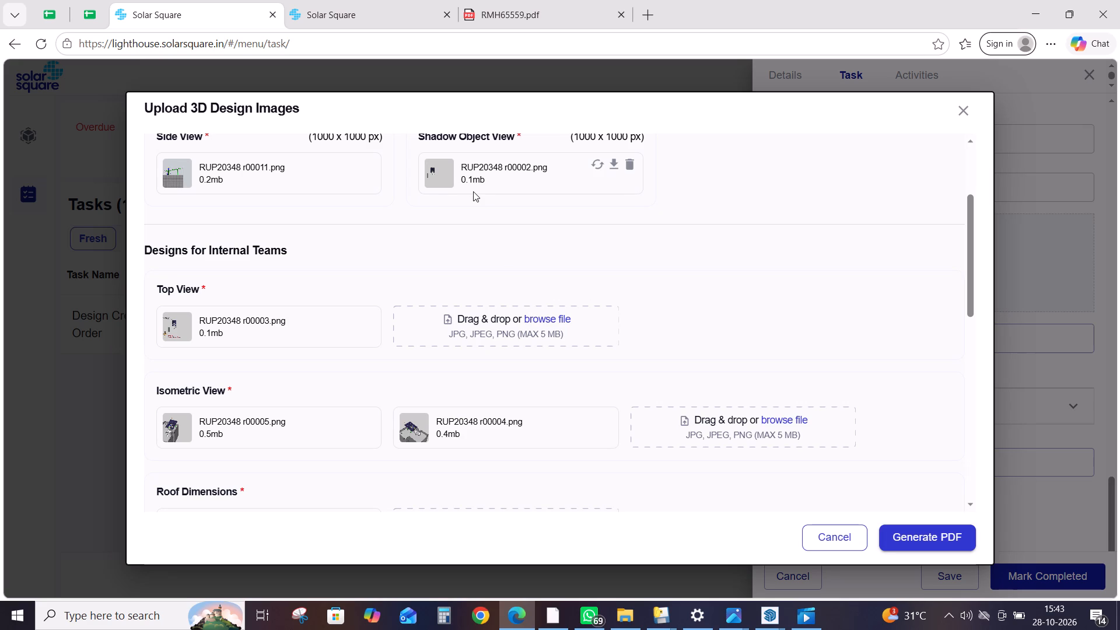
scroll(473, 191, "up", 5)
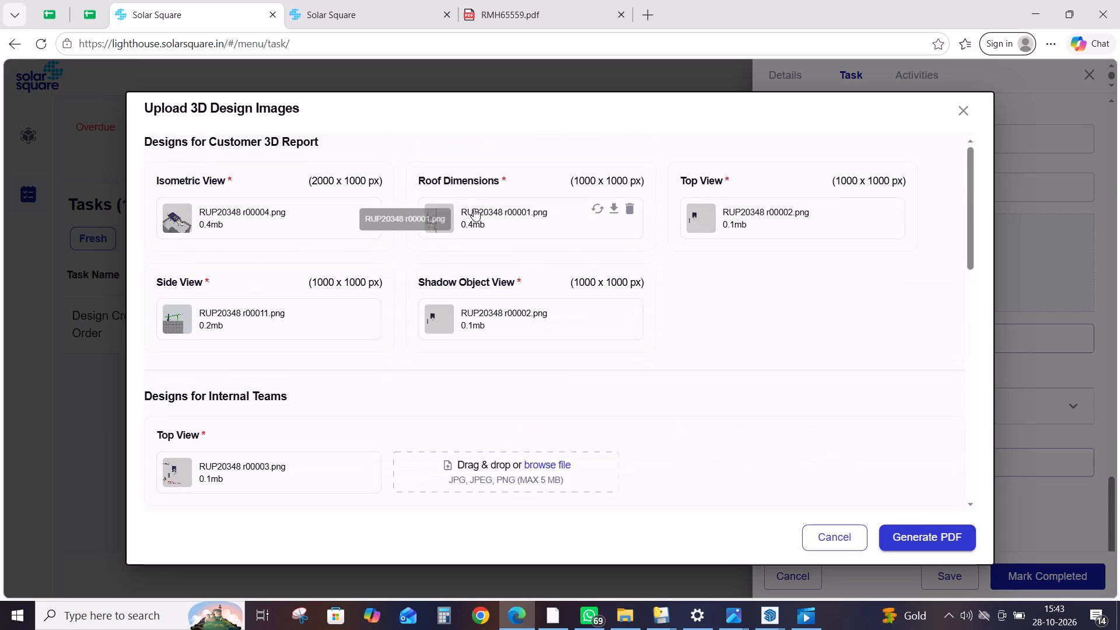
left_click(474, 208)
left_click(1059, 255)
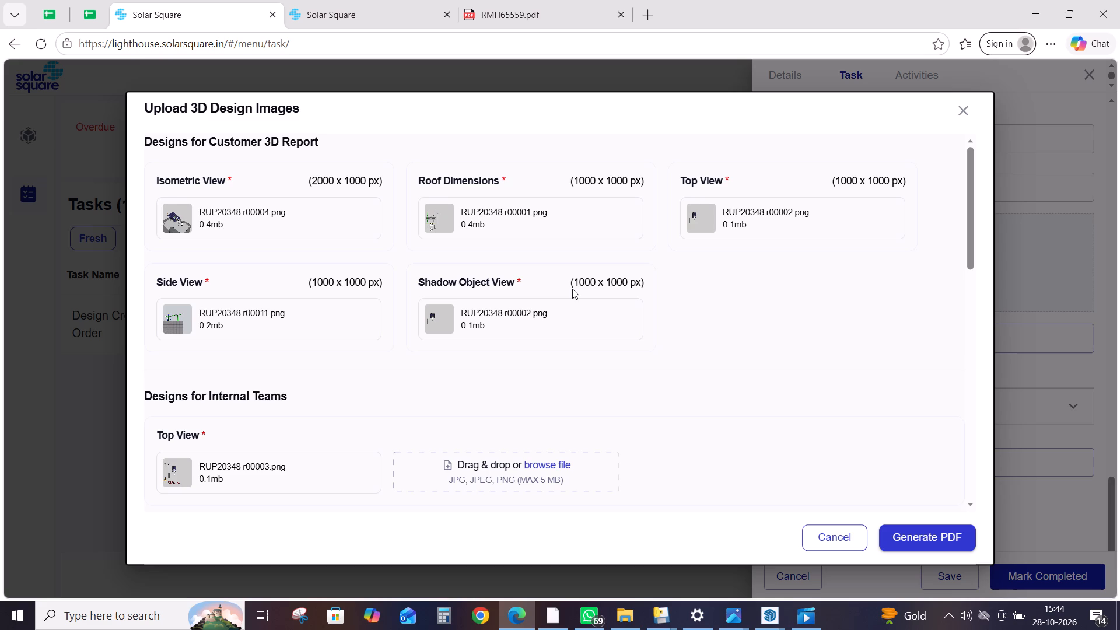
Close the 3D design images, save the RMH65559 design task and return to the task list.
scroll(572, 289, "down", 1)
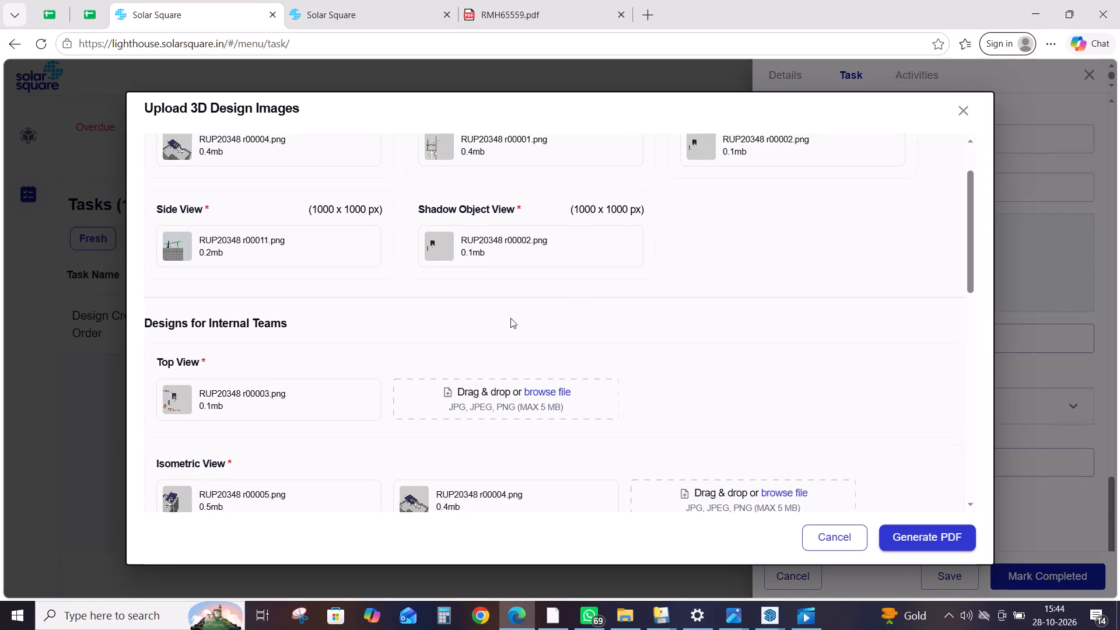
left_click(1119, 297)
left_click(1010, 249)
left_click(958, 568)
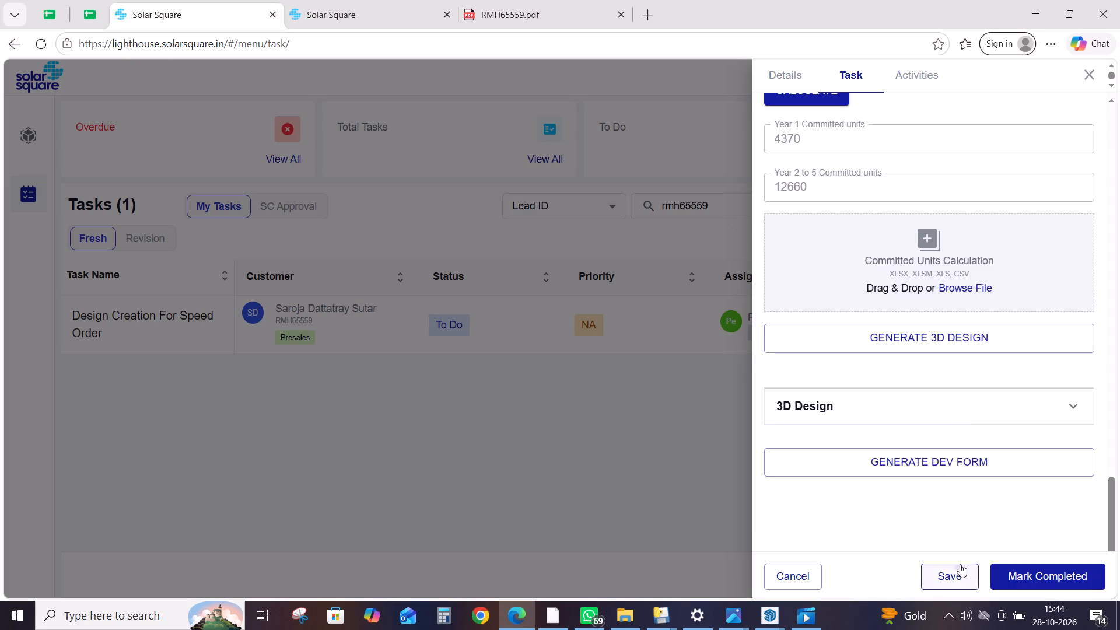
left_click(670, 418)
left_click(679, 389)
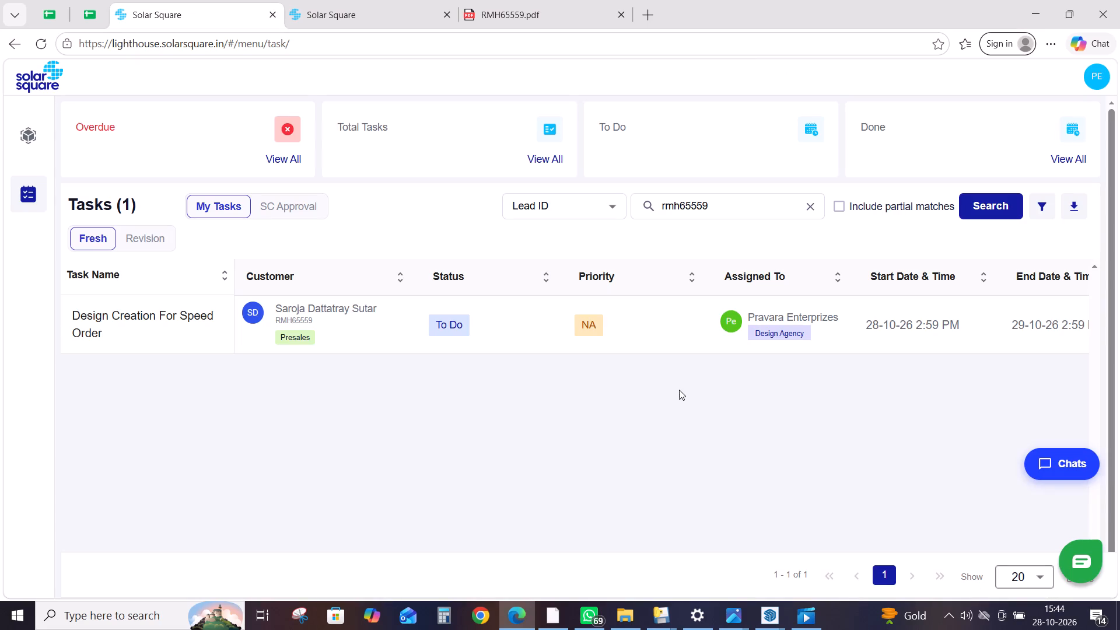
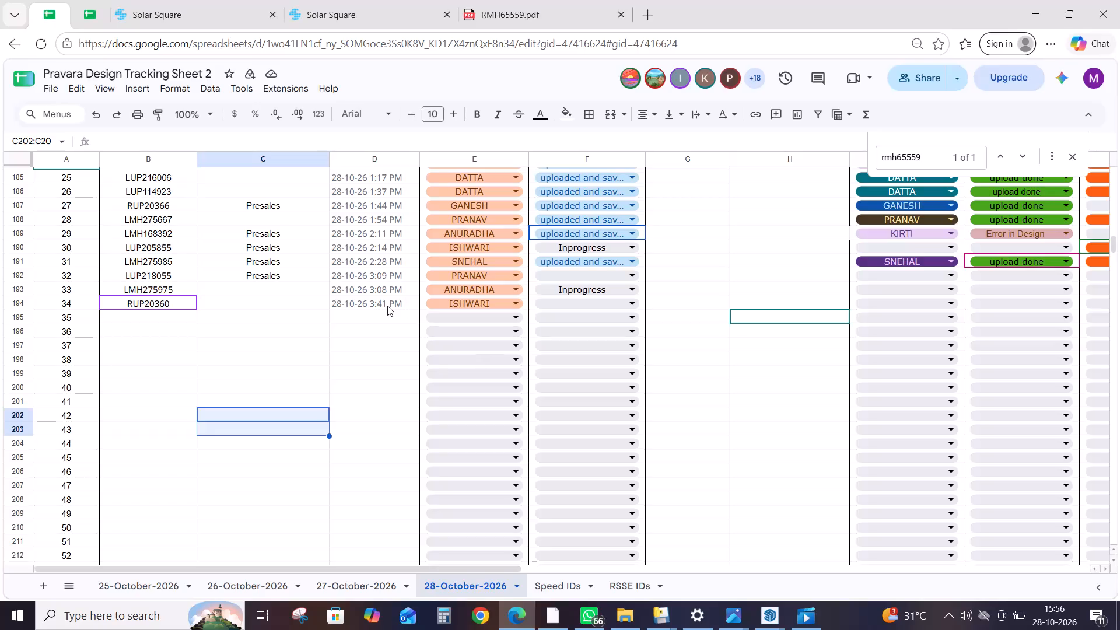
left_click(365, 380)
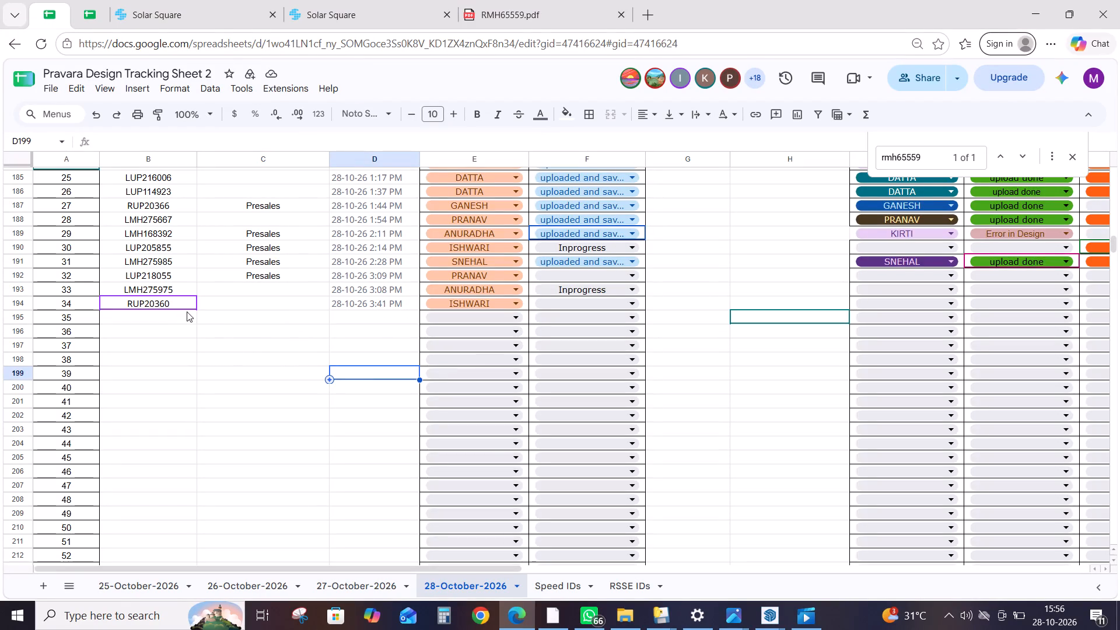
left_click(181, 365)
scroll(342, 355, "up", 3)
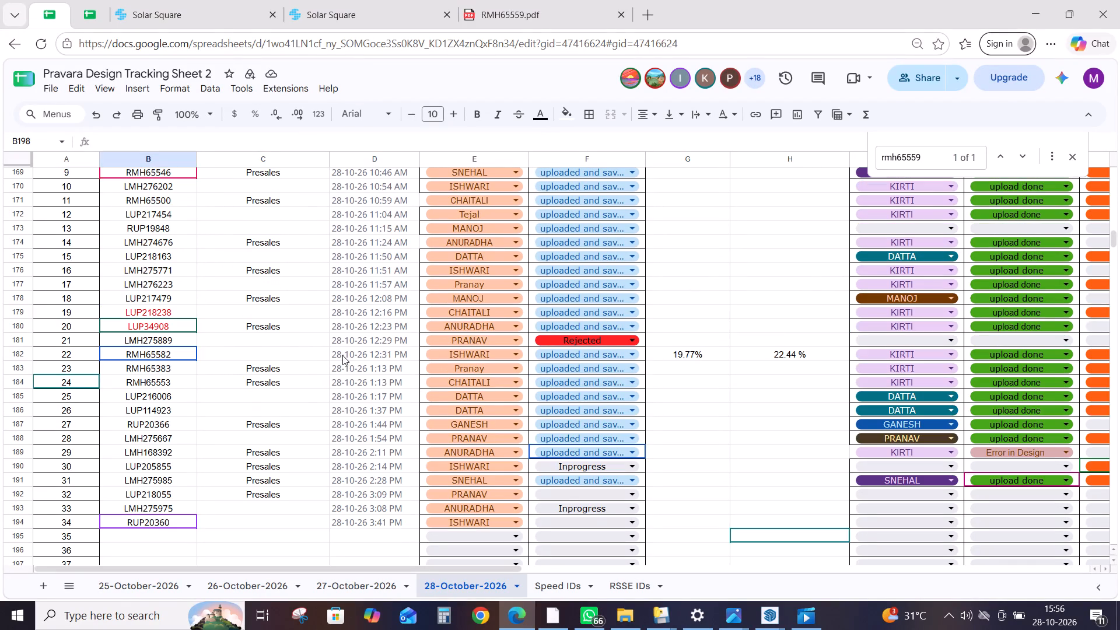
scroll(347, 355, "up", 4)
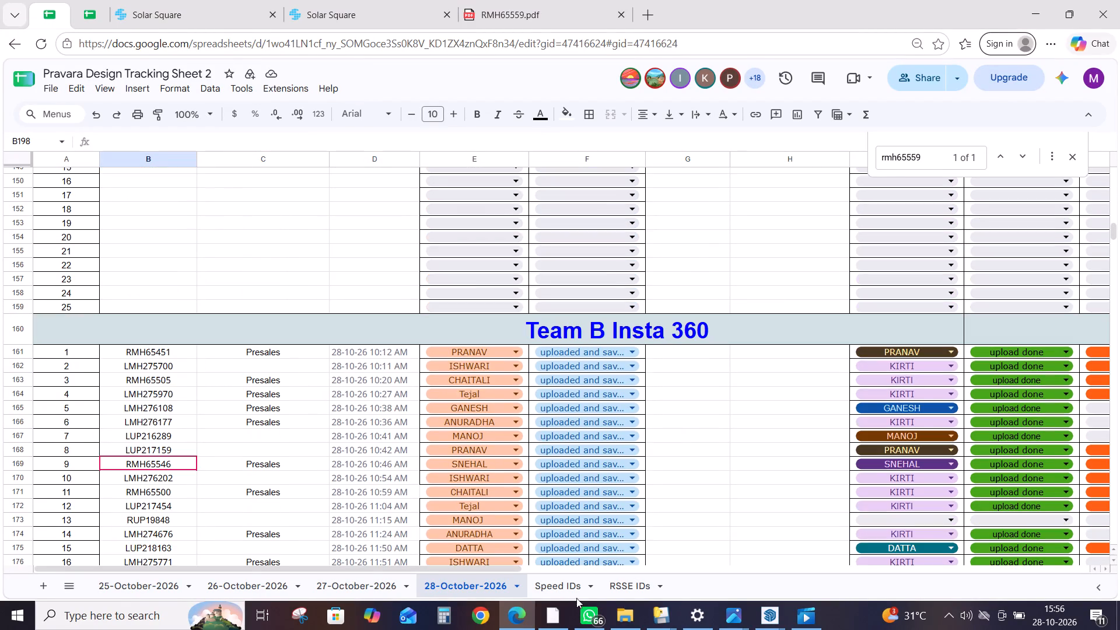
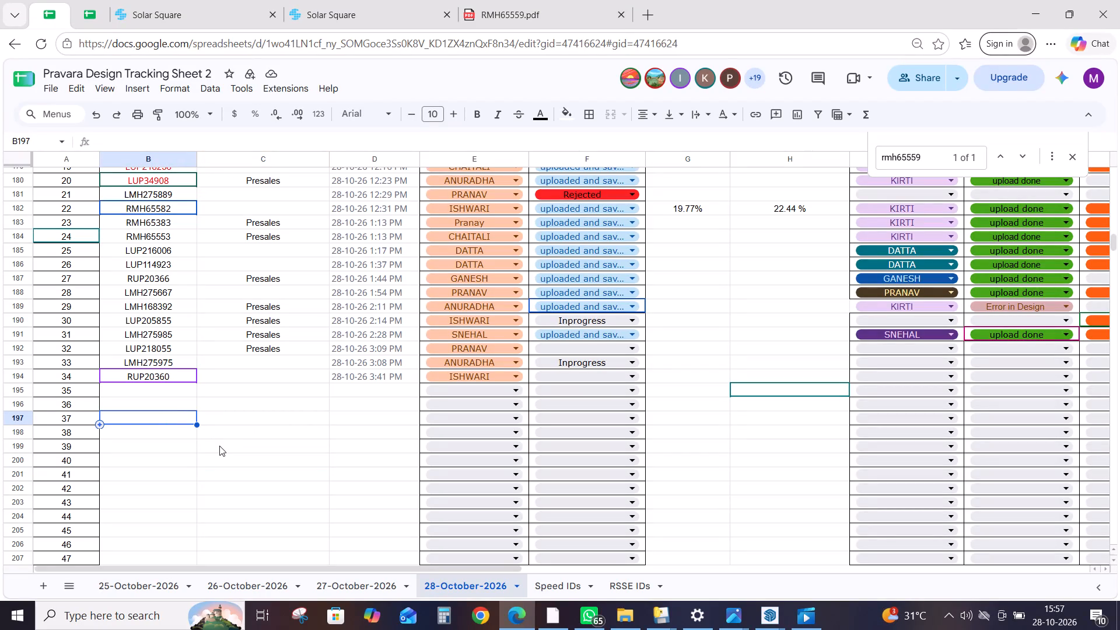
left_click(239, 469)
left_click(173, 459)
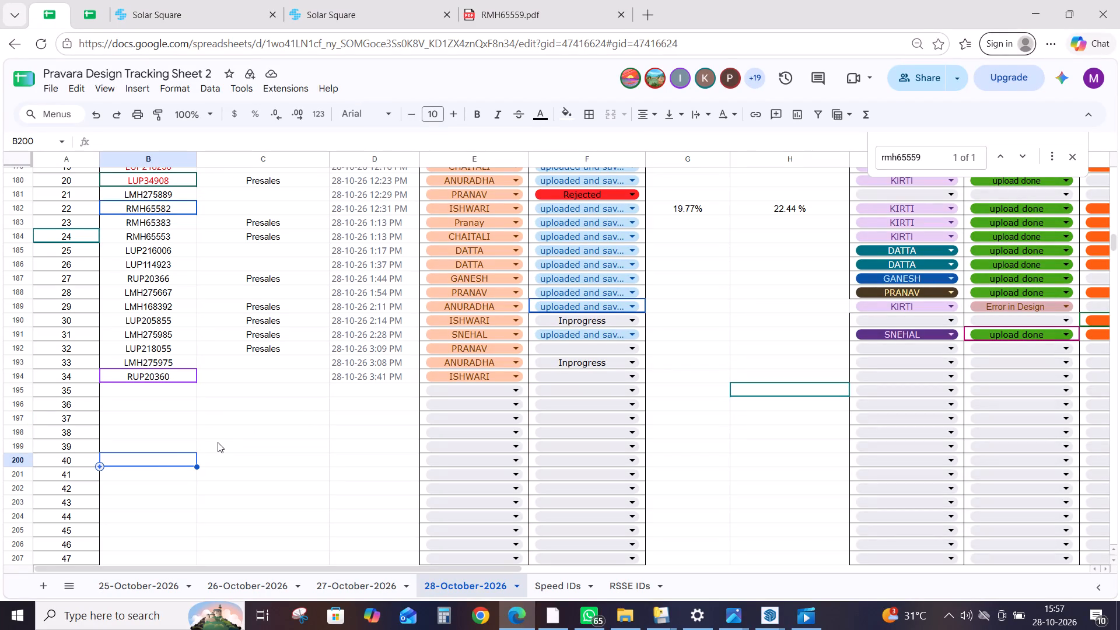
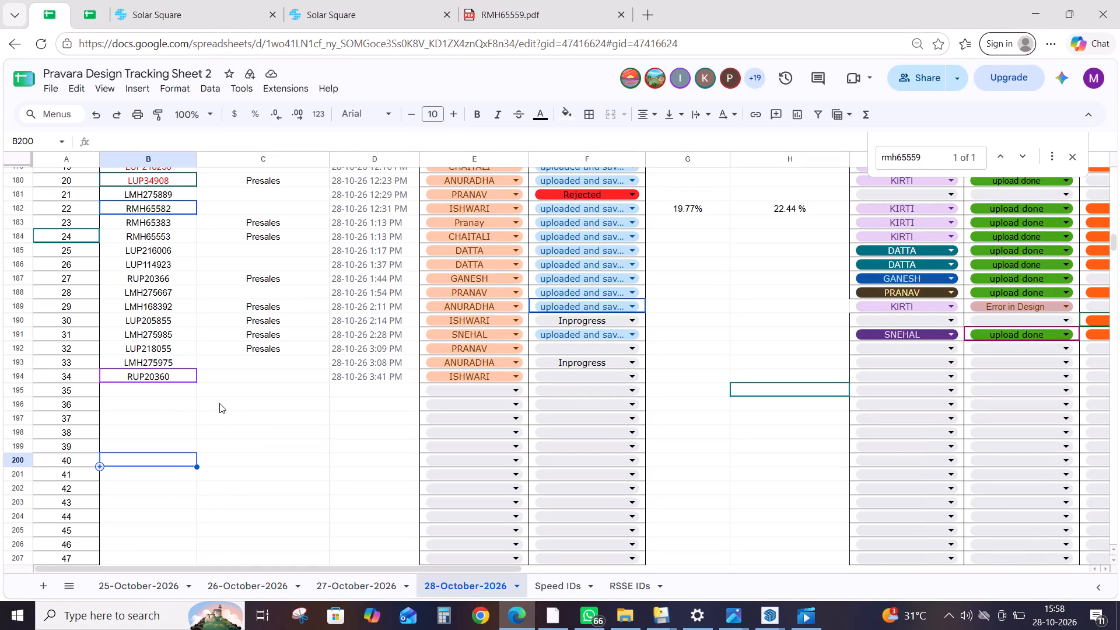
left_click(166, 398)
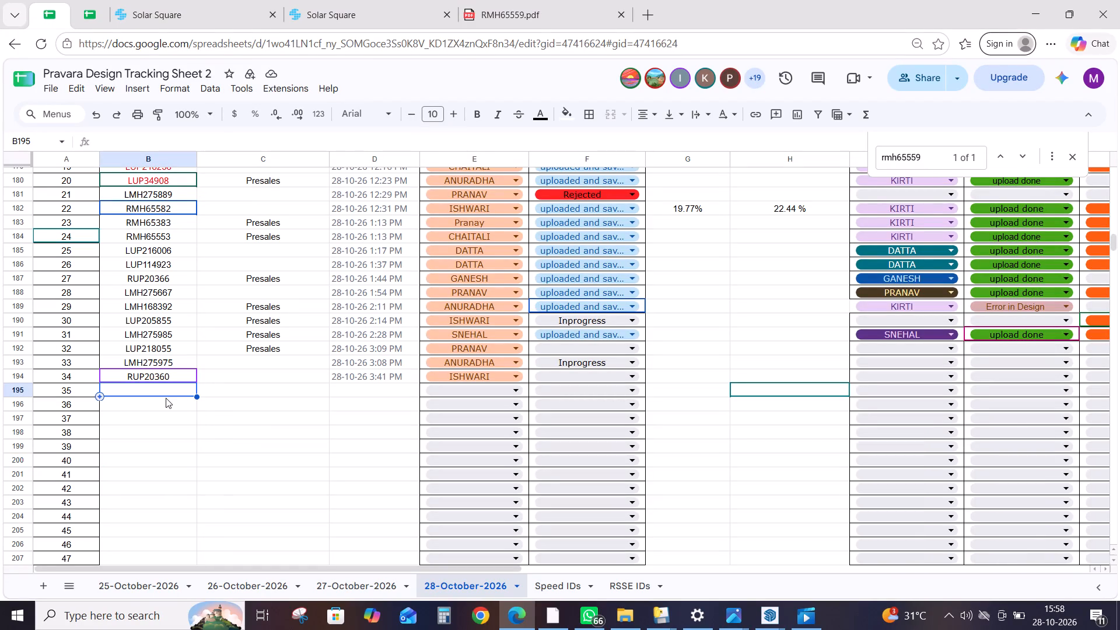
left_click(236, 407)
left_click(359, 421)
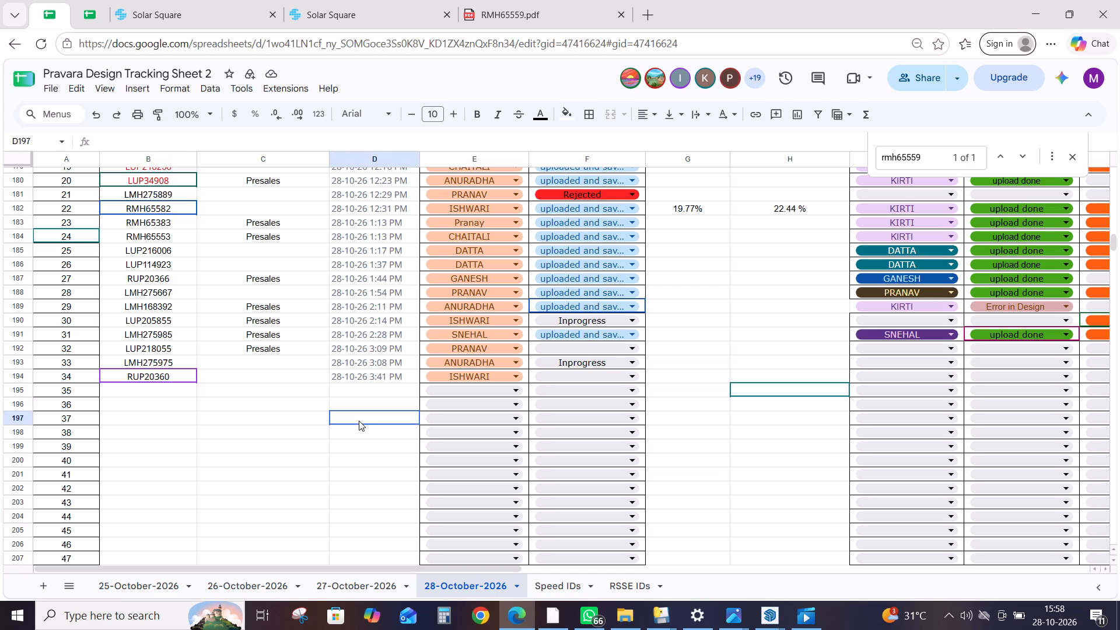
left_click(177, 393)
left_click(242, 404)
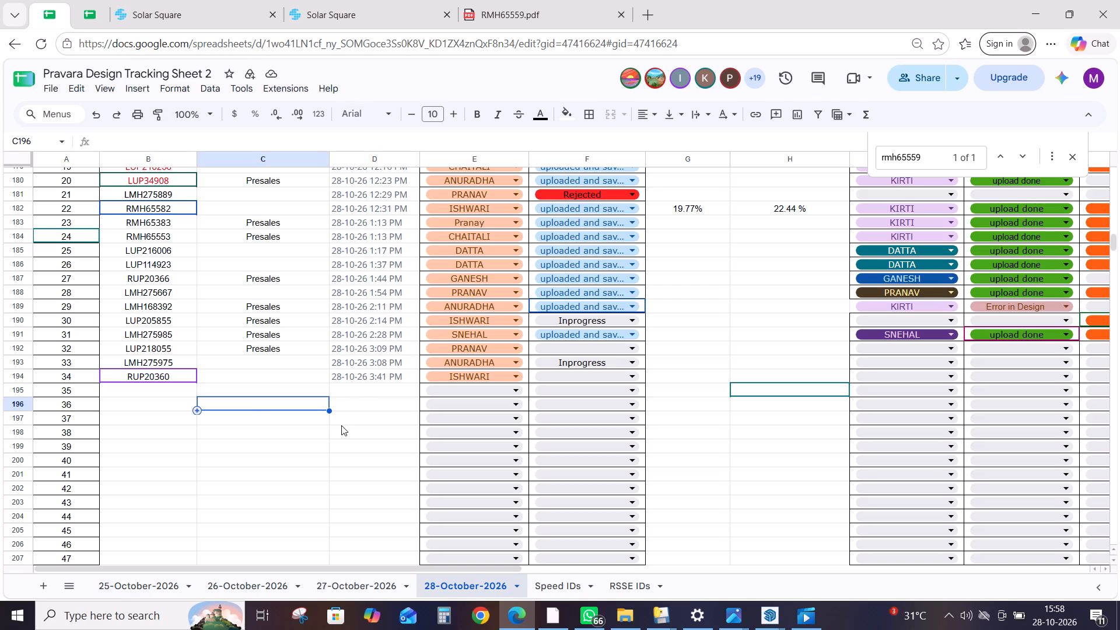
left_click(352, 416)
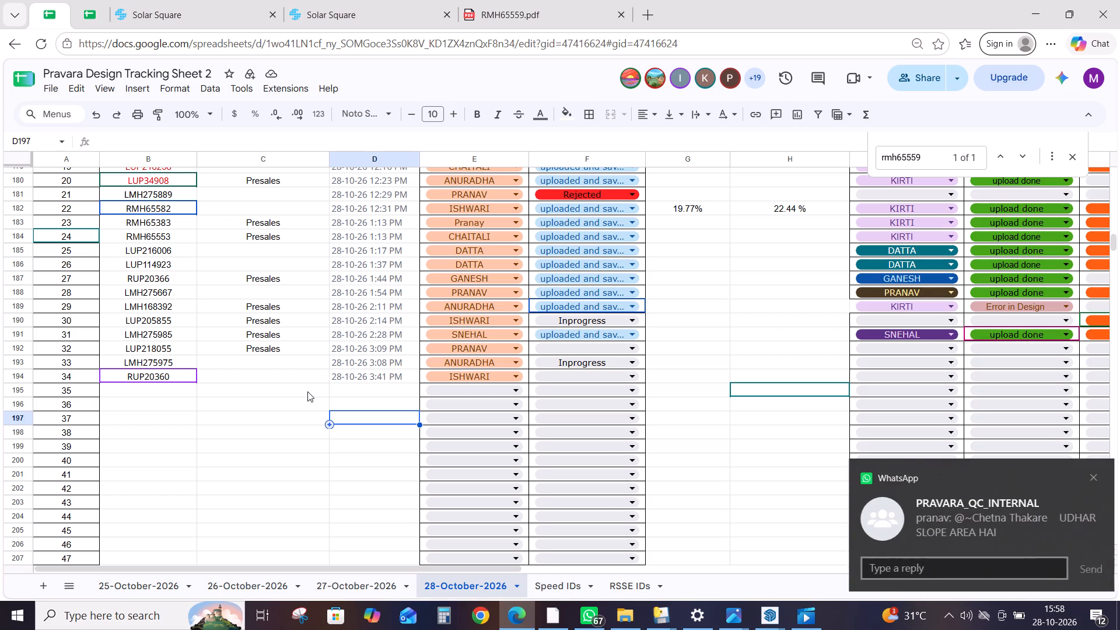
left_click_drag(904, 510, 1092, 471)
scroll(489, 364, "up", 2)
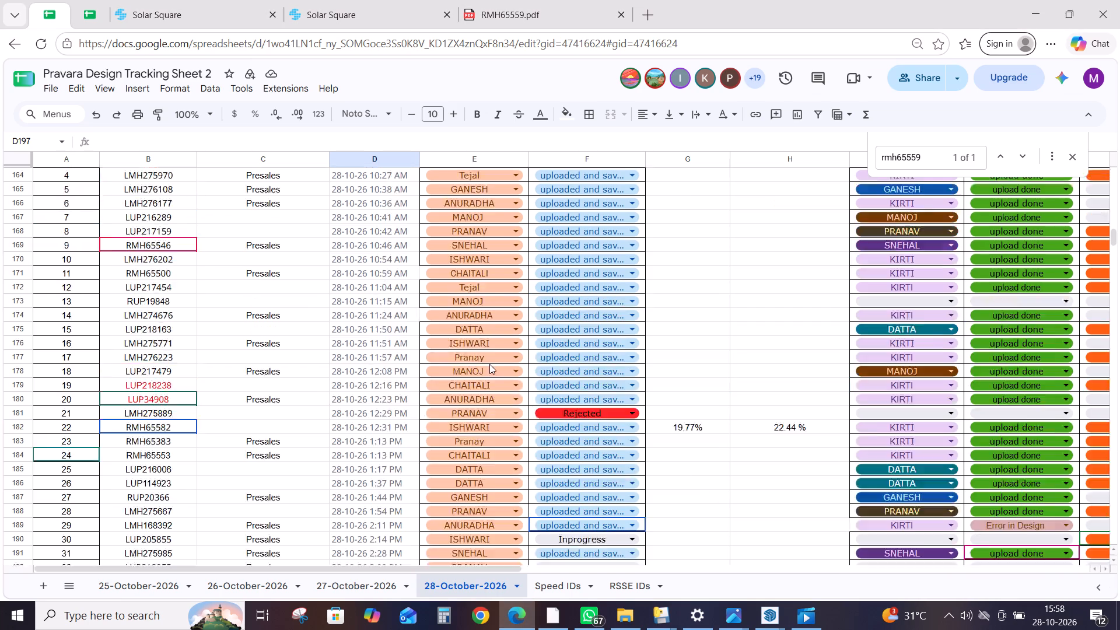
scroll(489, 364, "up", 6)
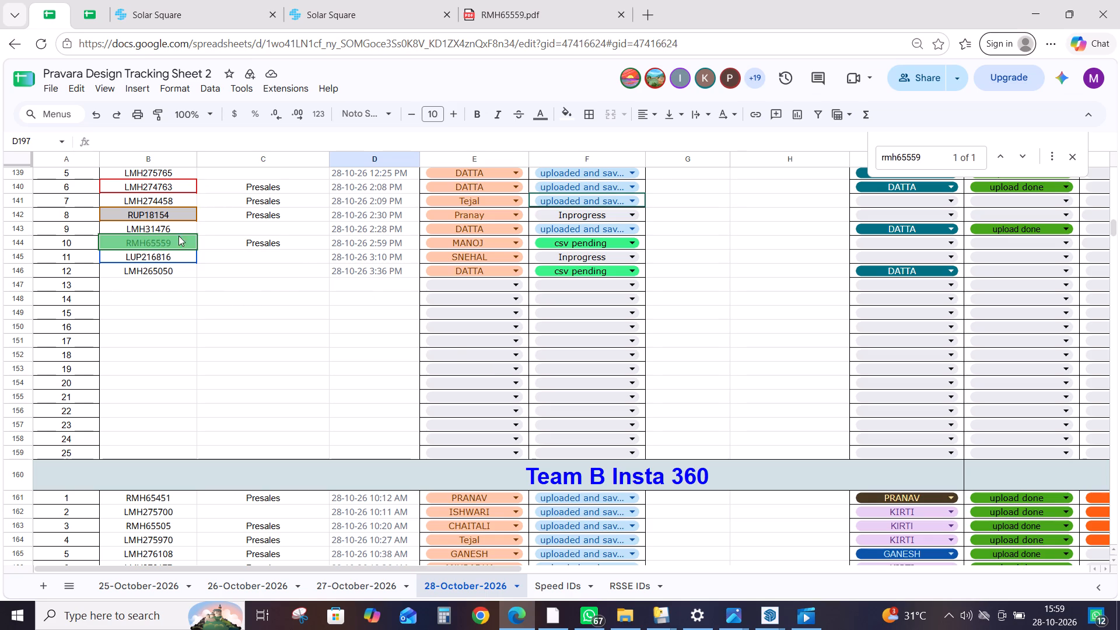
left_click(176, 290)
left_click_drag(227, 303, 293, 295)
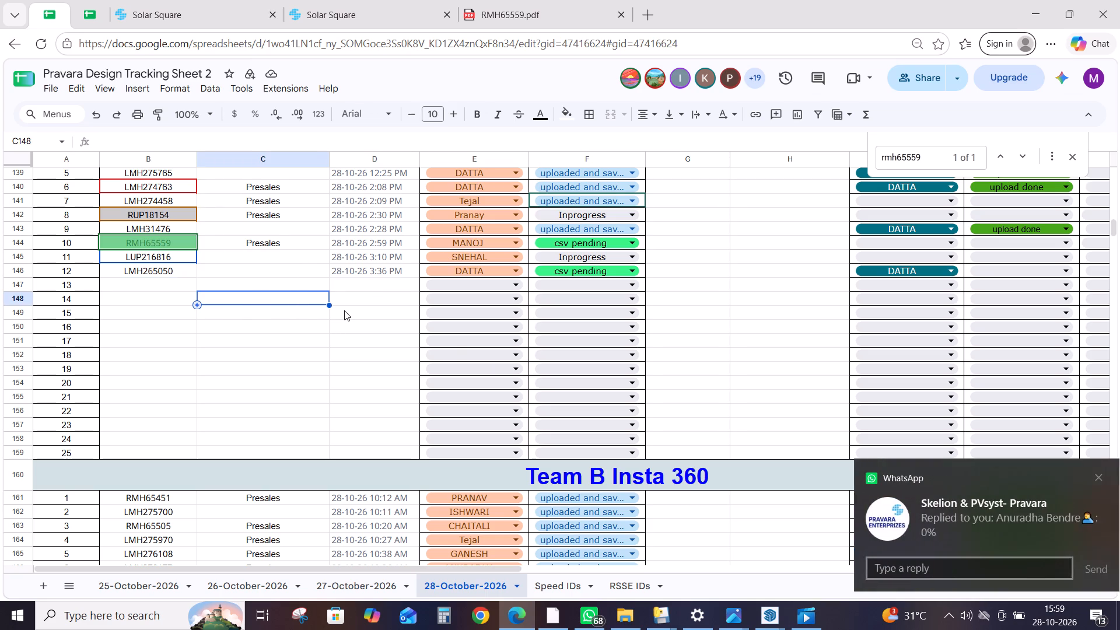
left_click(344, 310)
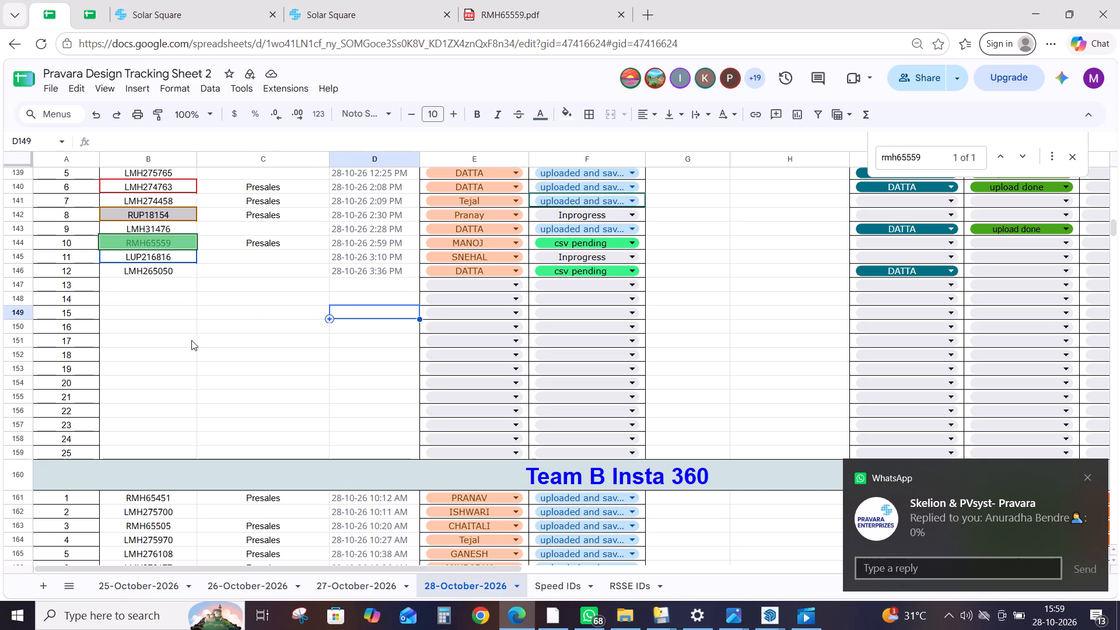
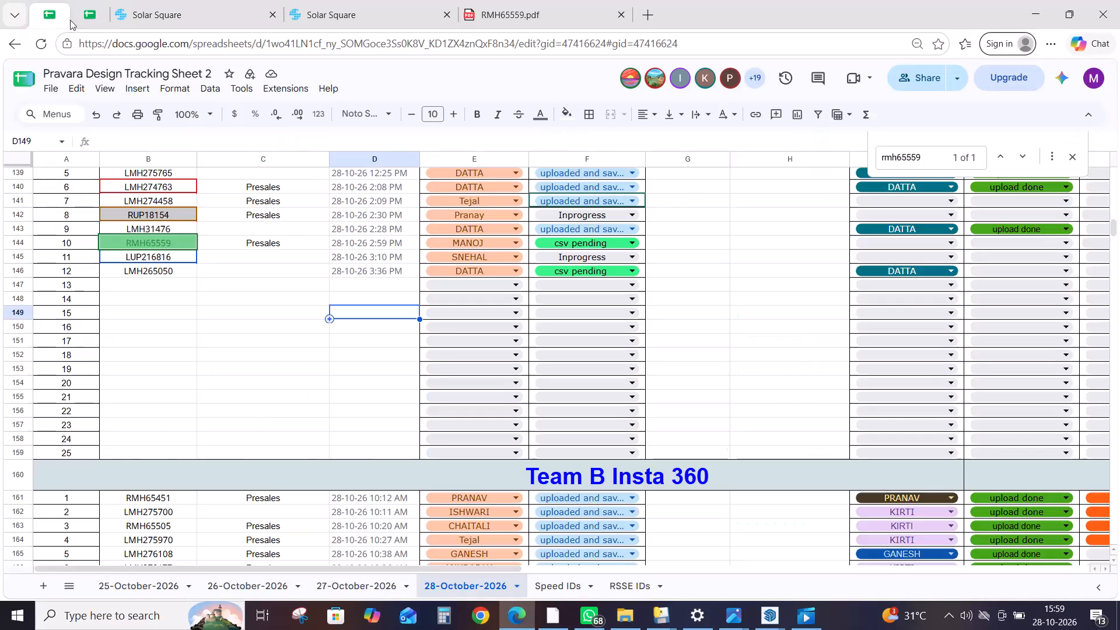
left_click(175, 243)
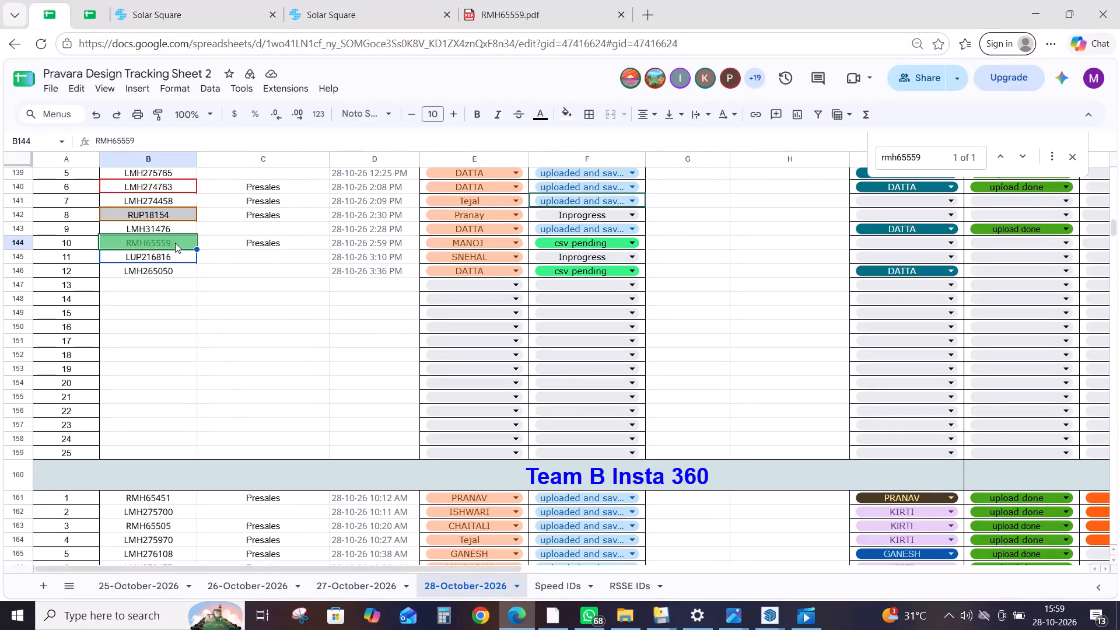
key("ctrl+c")
left_click(143, 0)
left_click(552, 213)
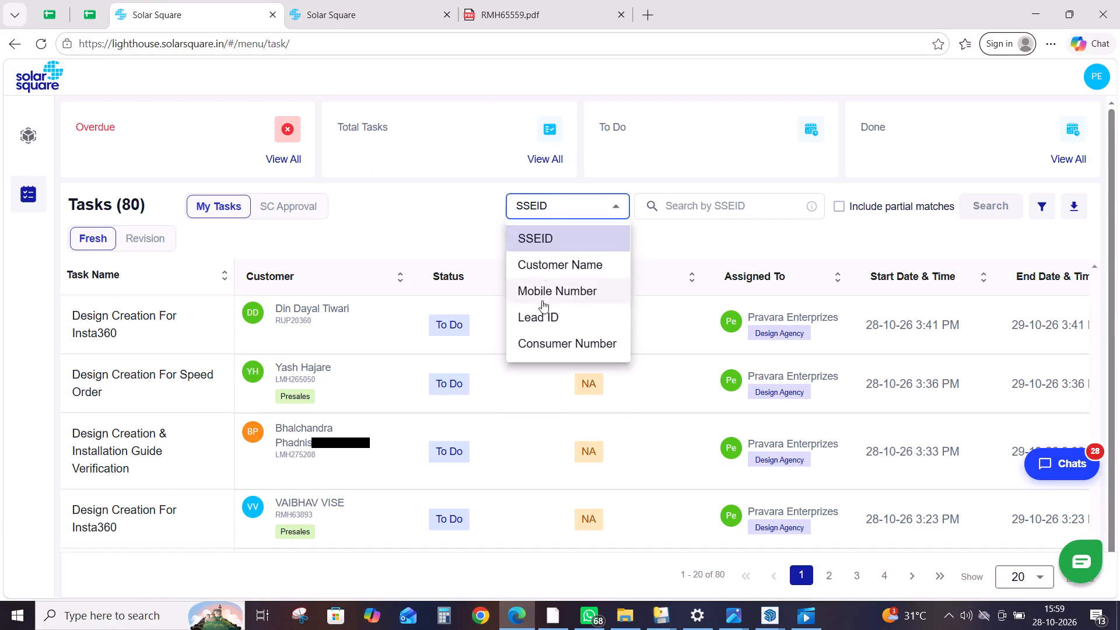
left_click(548, 321)
left_click(674, 206)
key("ctrl+v")
key("ctrl+Return")
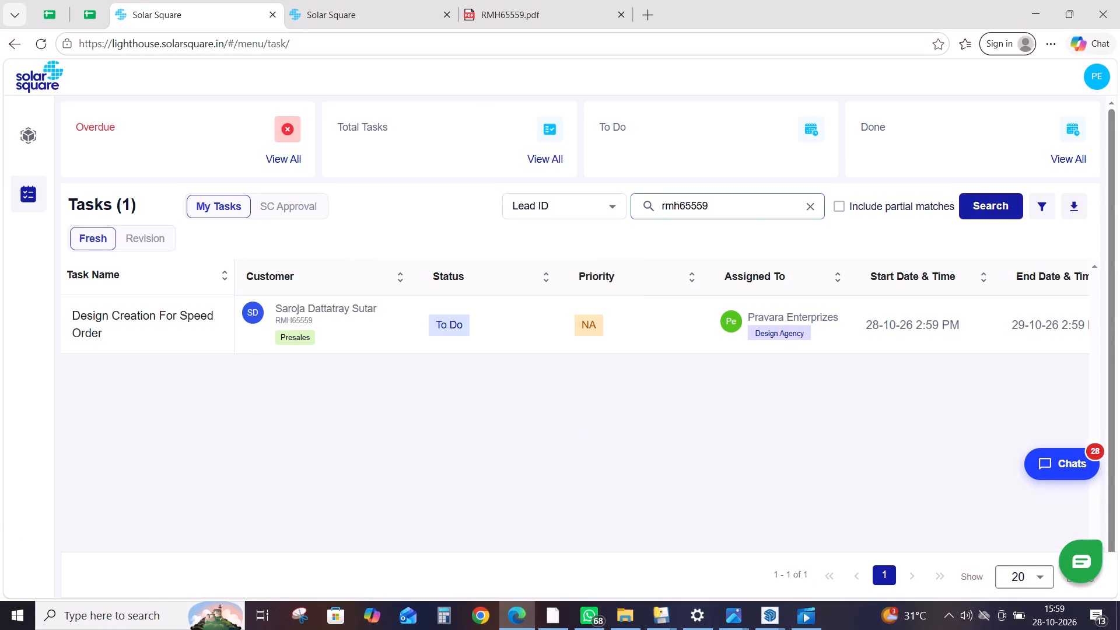
left_click(712, 324)
left_click(846, 80)
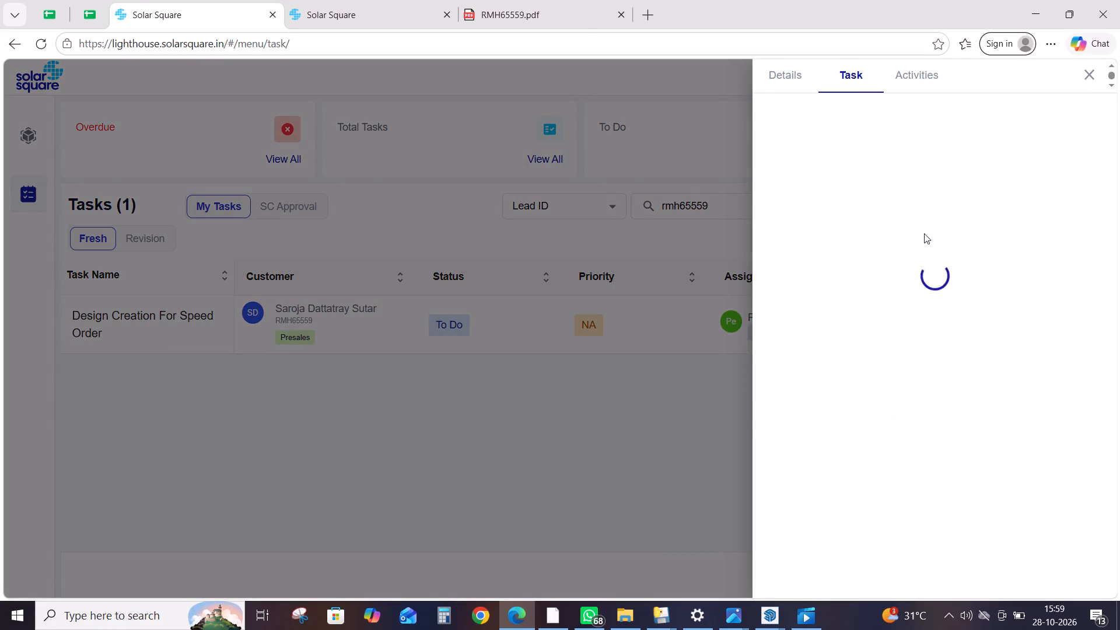
Review the task form's R0 revision details and BOM Structure 1 parameters.
scroll(1007, 237, "down", 4)
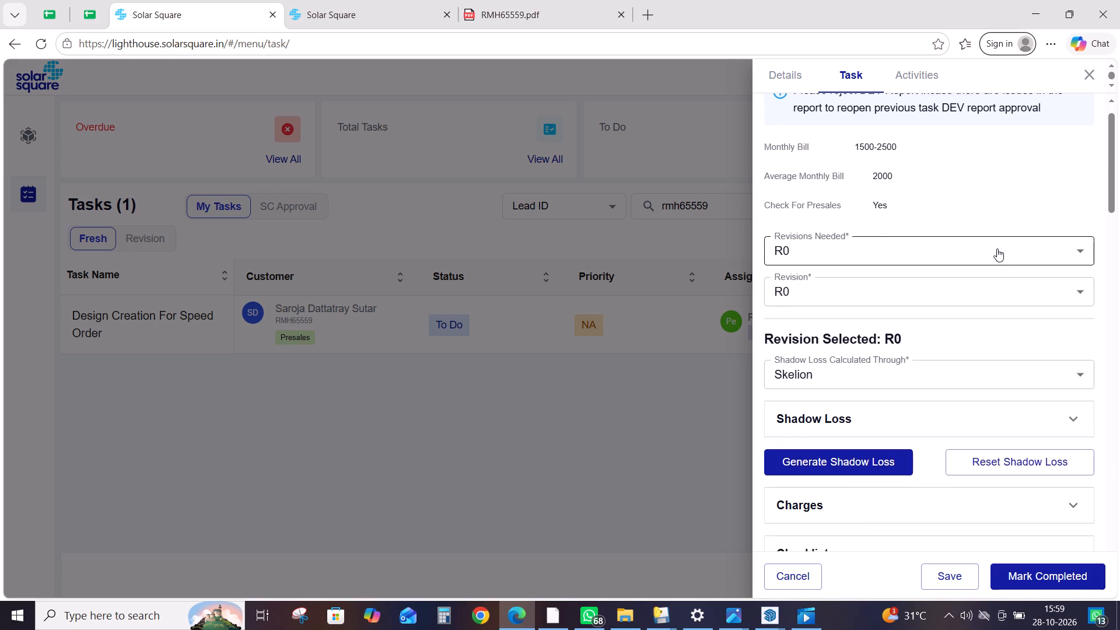
scroll(997, 249, "down", 2)
scroll(880, 215, "up", 3)
left_click(810, 273)
left_click(899, 220)
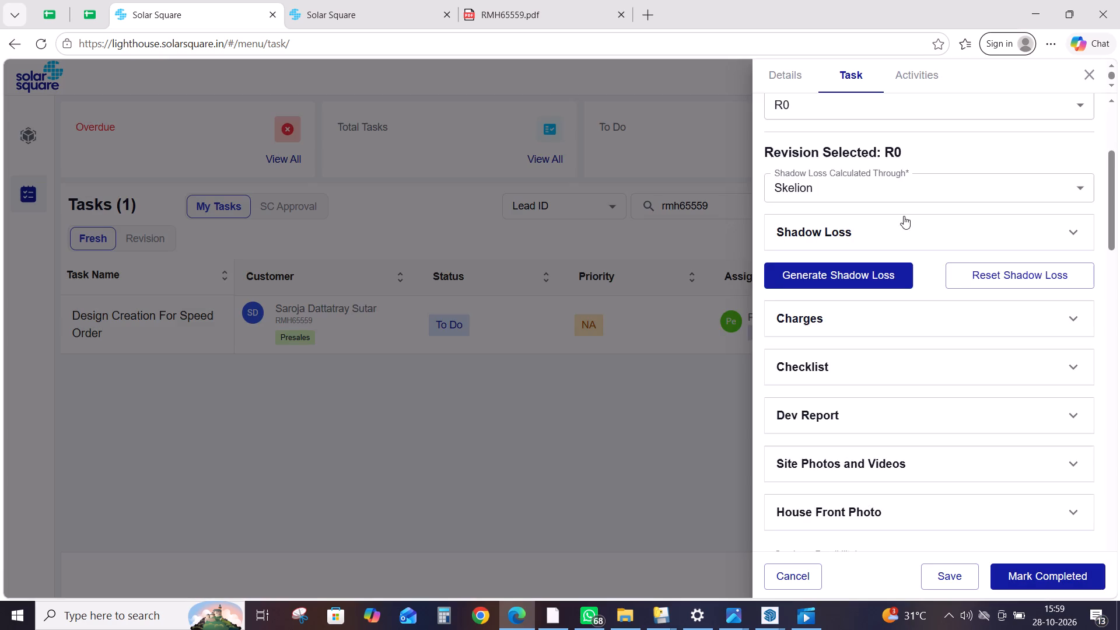
scroll(905, 245, "down", 18)
scroll(909, 320, "up", 9)
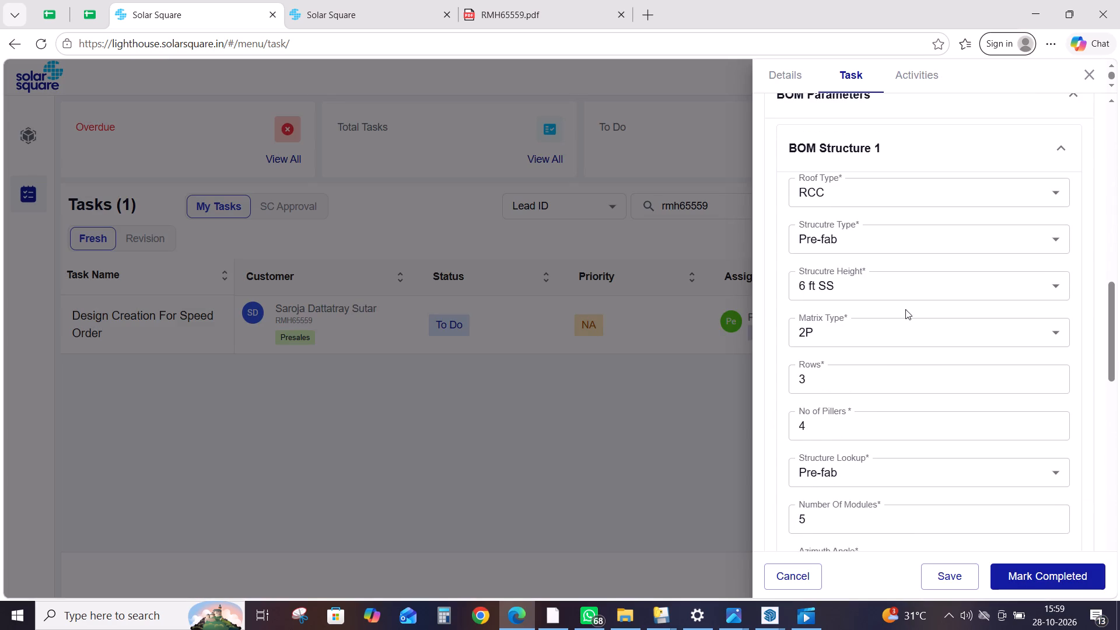
scroll(904, 304, "down", 8)
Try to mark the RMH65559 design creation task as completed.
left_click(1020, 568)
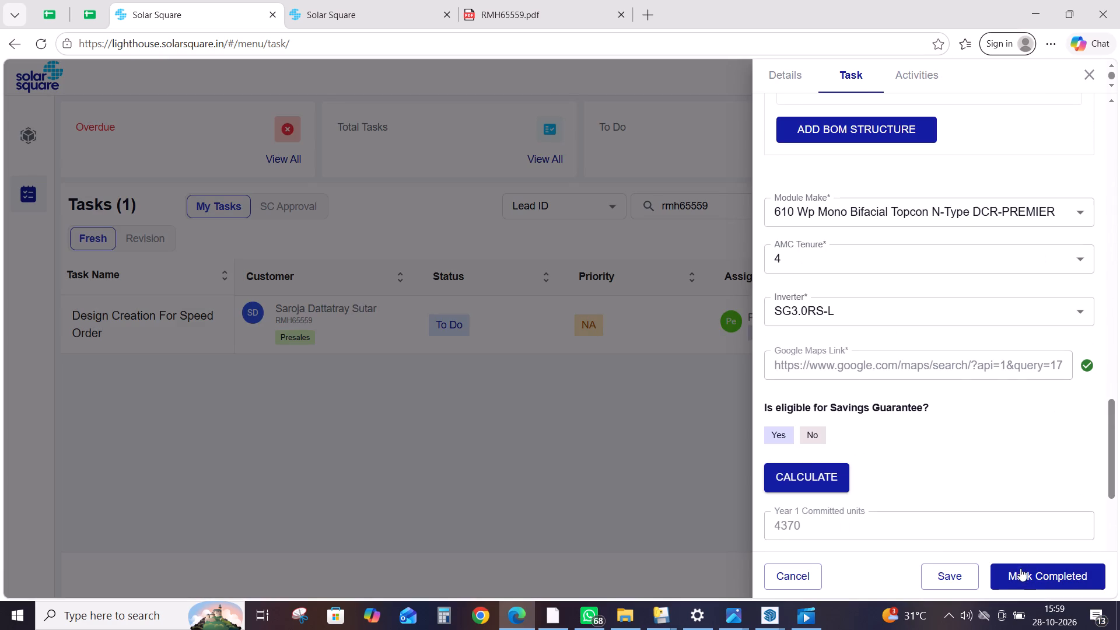
scroll(869, 238, "down", 5)
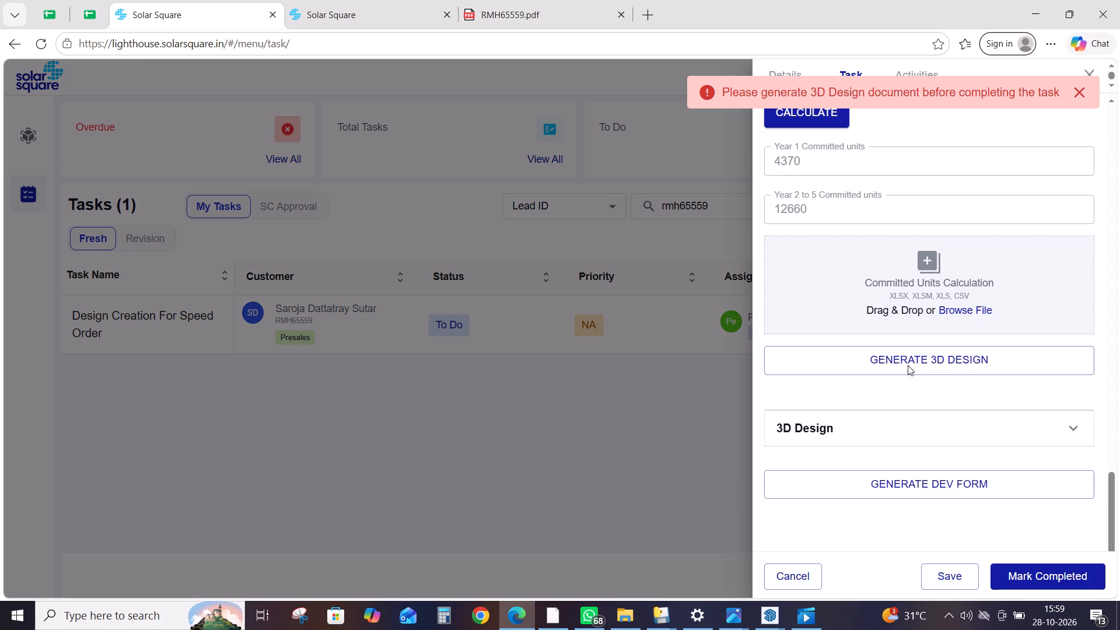
left_click(897, 363)
left_click(923, 535)
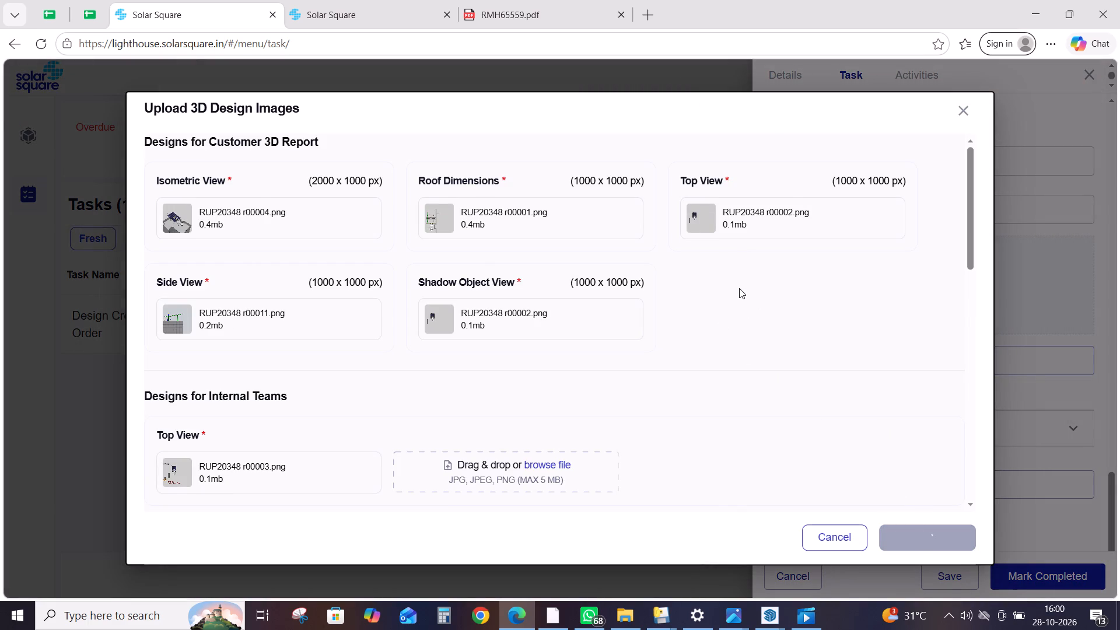
scroll(677, 292, "down", 10)
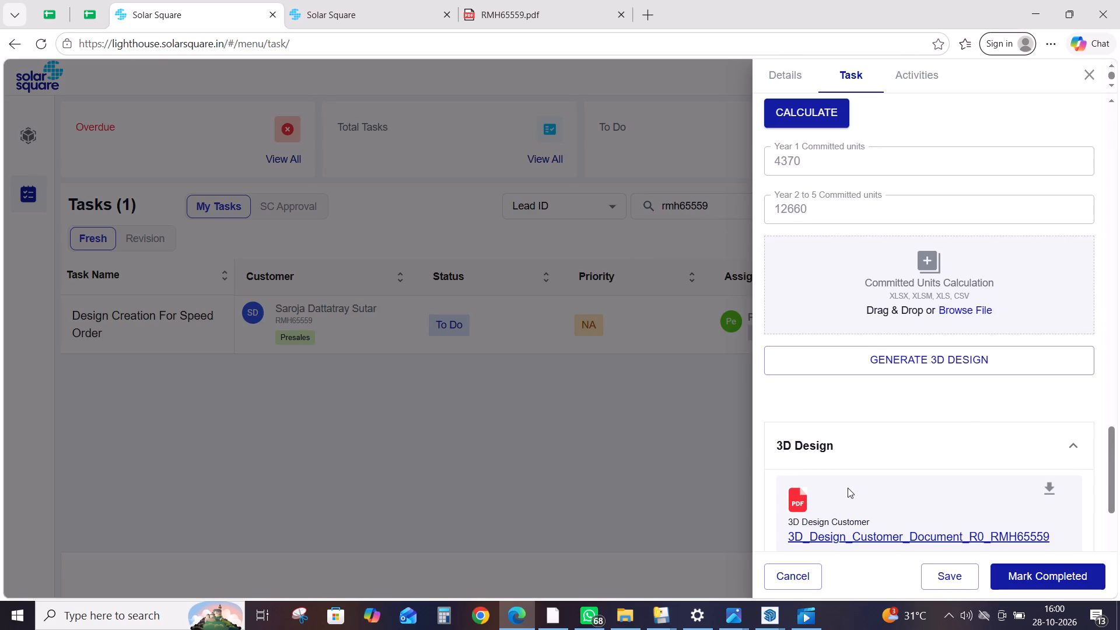
scroll(874, 389, "down", 1)
left_click(867, 462)
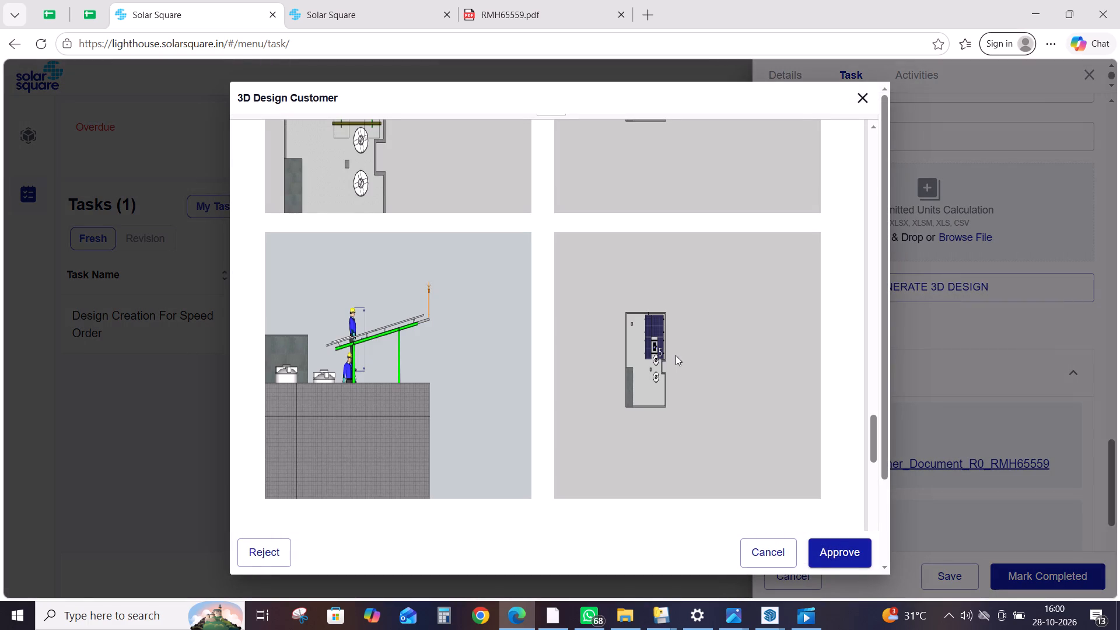
scroll(533, 310, "up", 3)
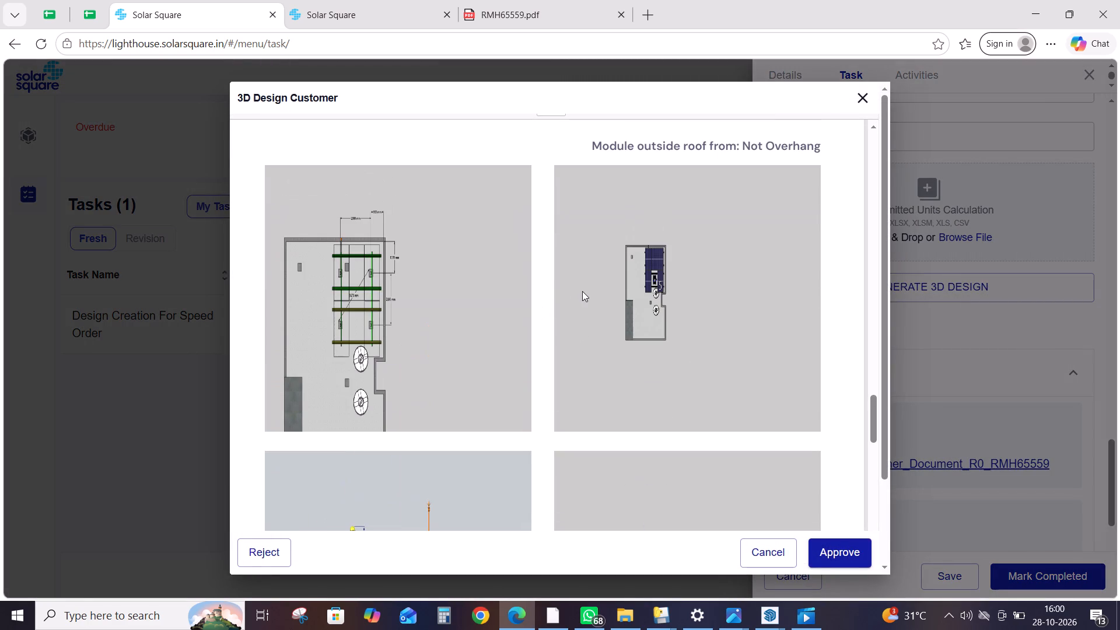
scroll(582, 291, "up", 3)
scroll(582, 291, "down", 7)
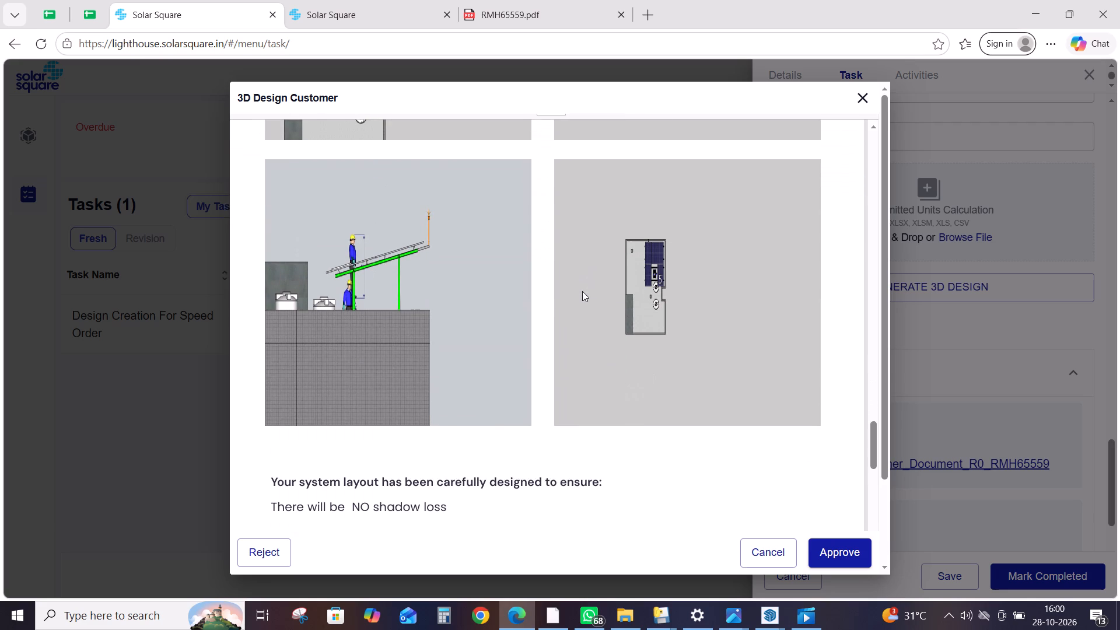
left_click(979, 342)
Mark the RMH65559 task as completed, confirming the R0 BOM and commitment details.
left_click(1026, 573)
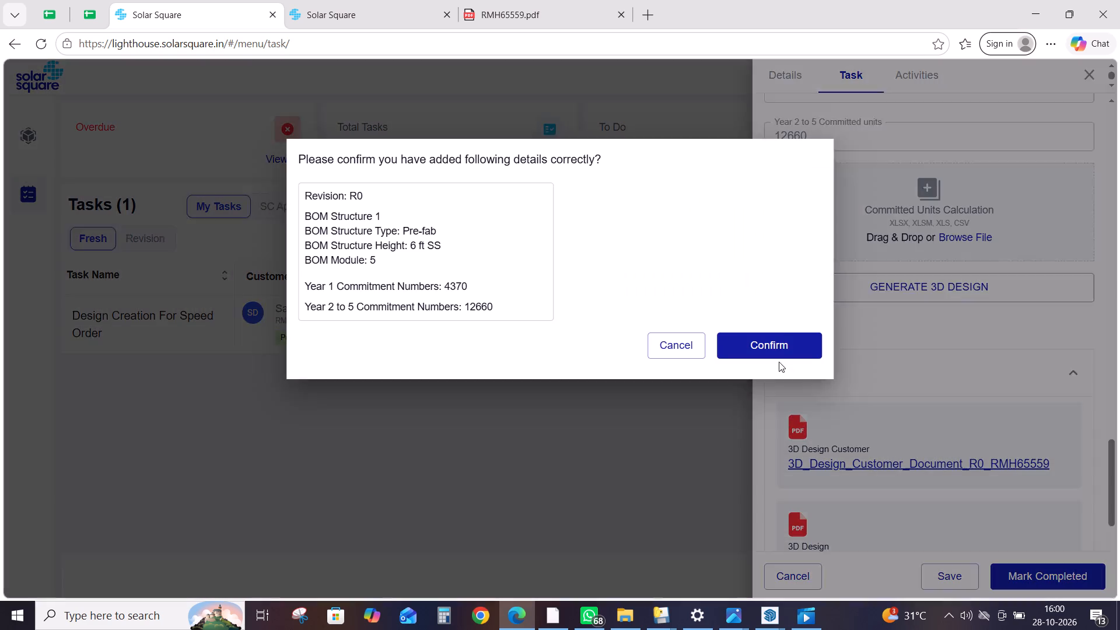
left_click(780, 336)
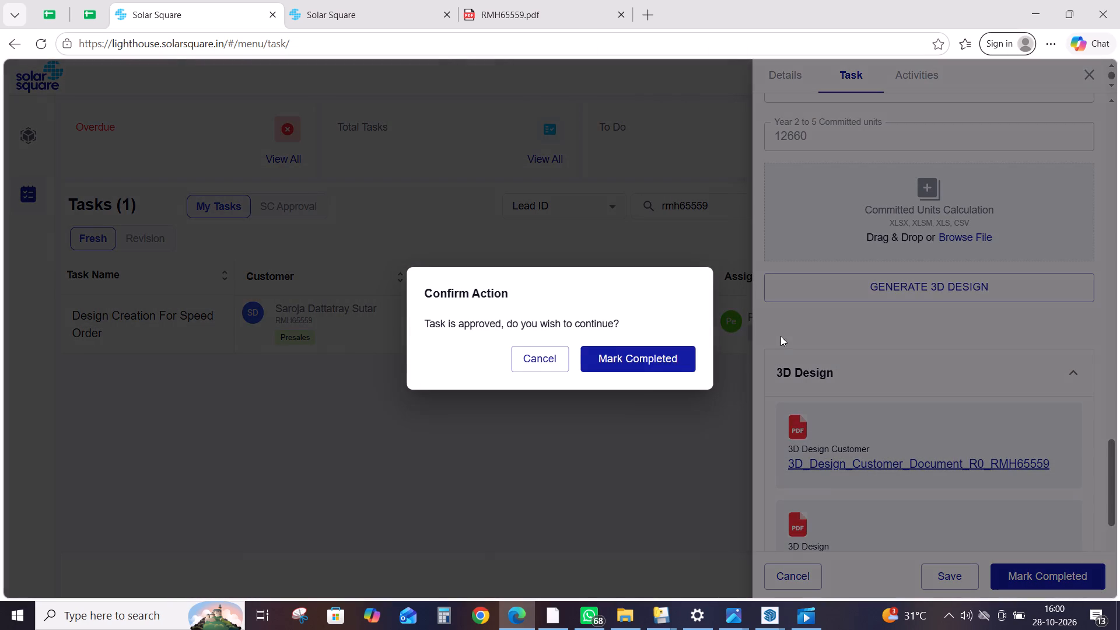
left_click(688, 360)
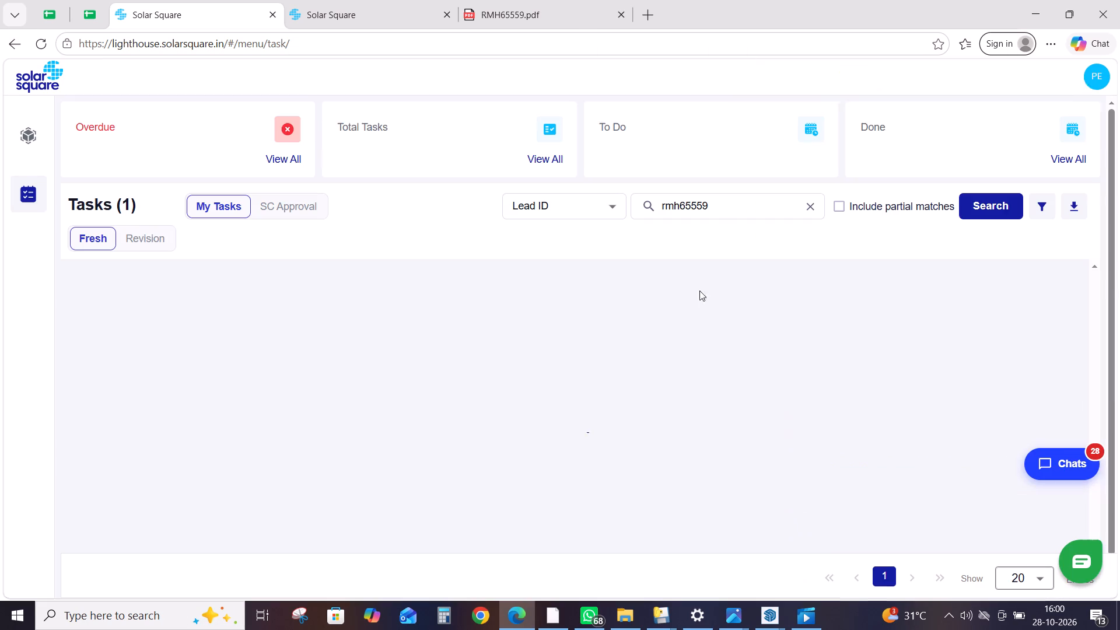
double_click(726, 216)
key("ctrl+c")
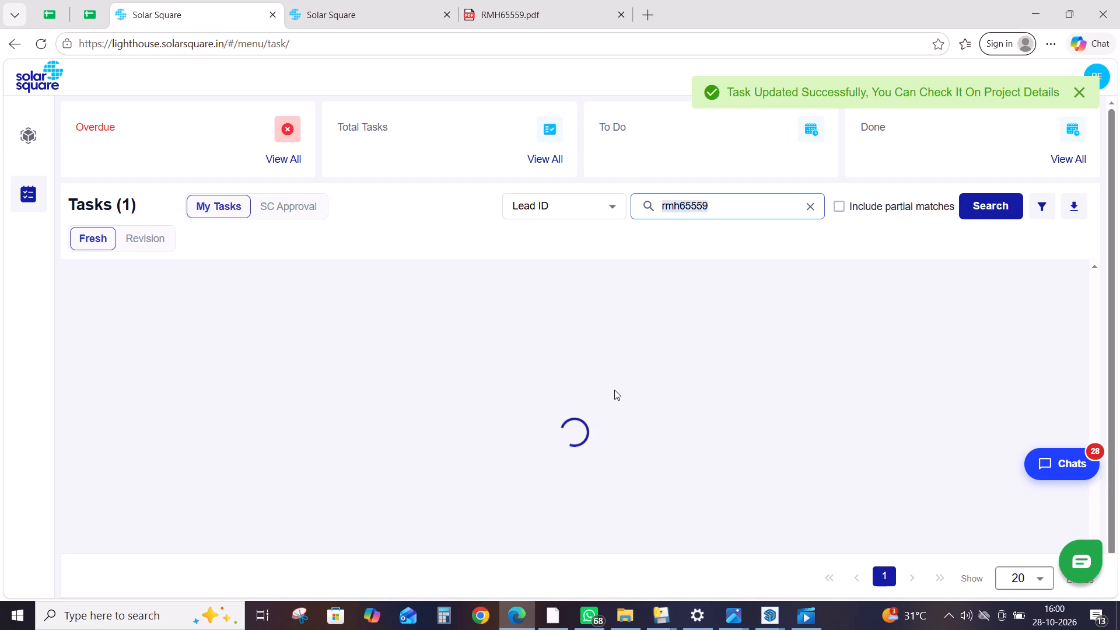
left_click(614, 390)
left_click(41, 7)
double_click(937, 159)
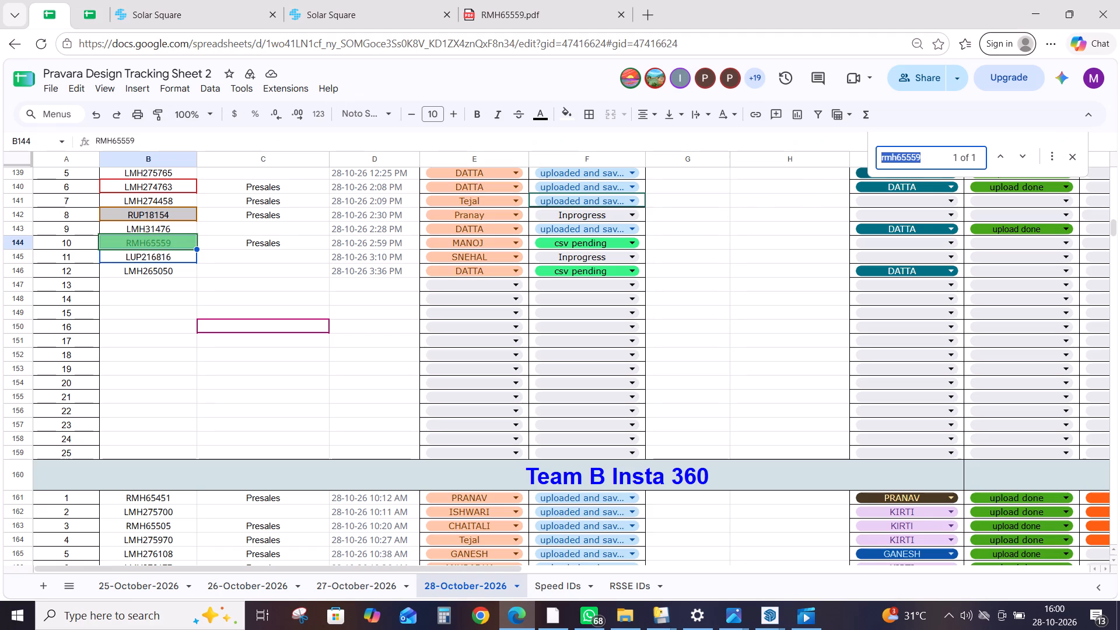
key("ctrl+v")
key("Return")
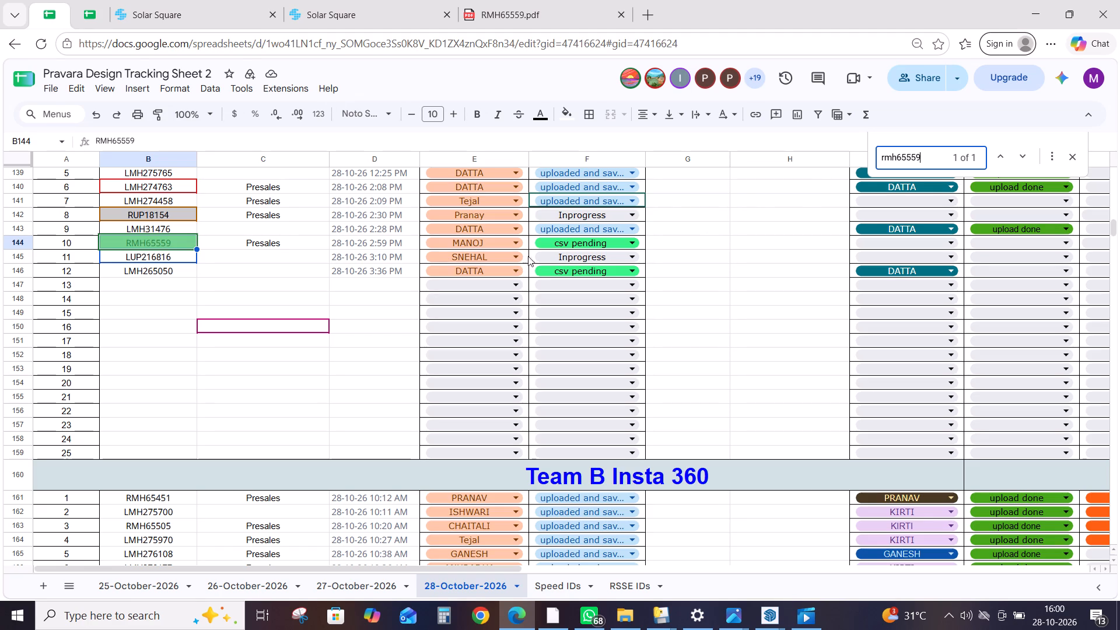
left_click(573, 247)
left_click(589, 282)
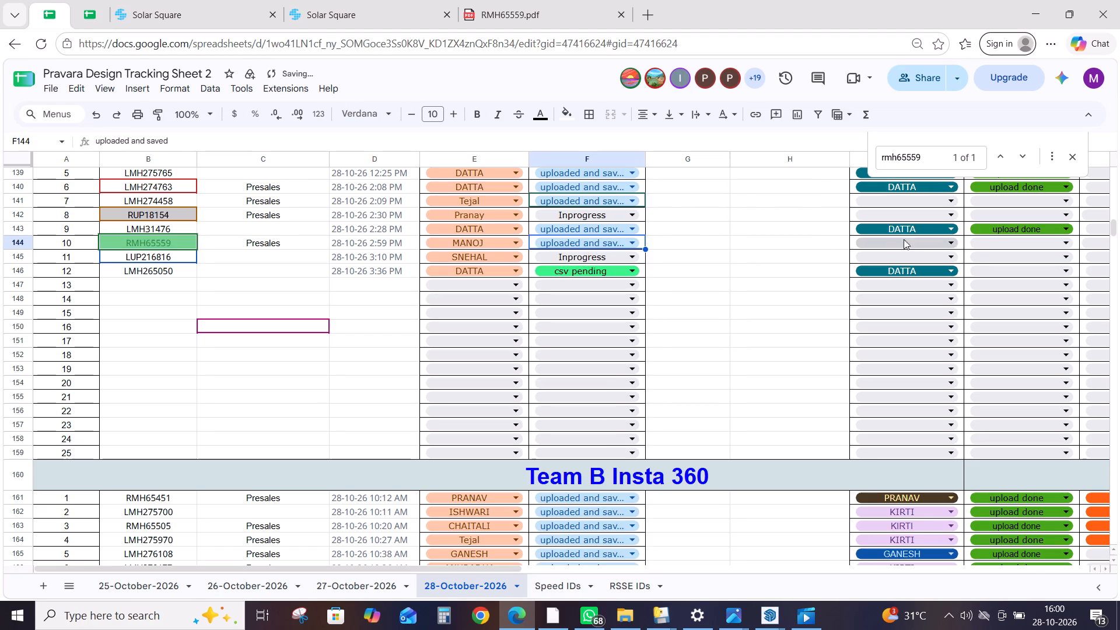
left_click(978, 239)
left_click(979, 258)
left_click(901, 239)
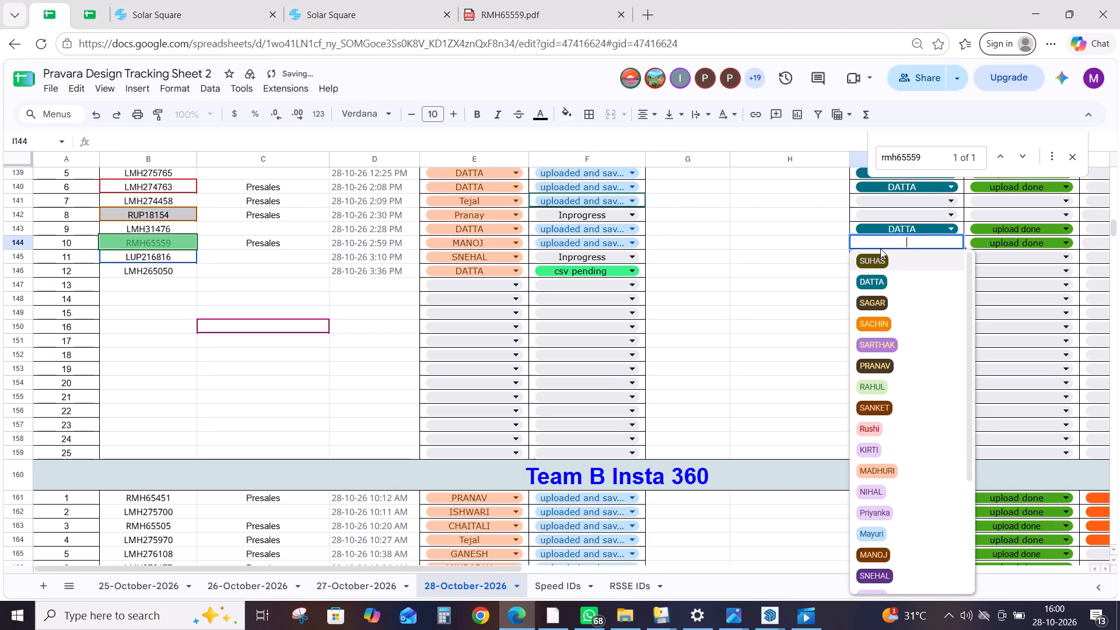
type("MAN")
key("Return")
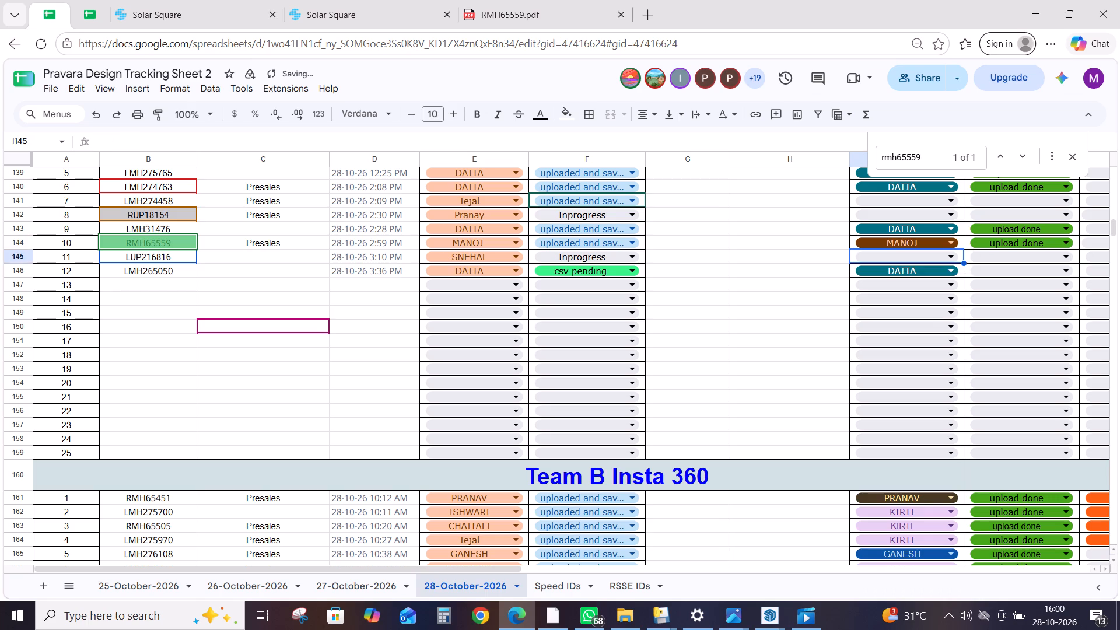
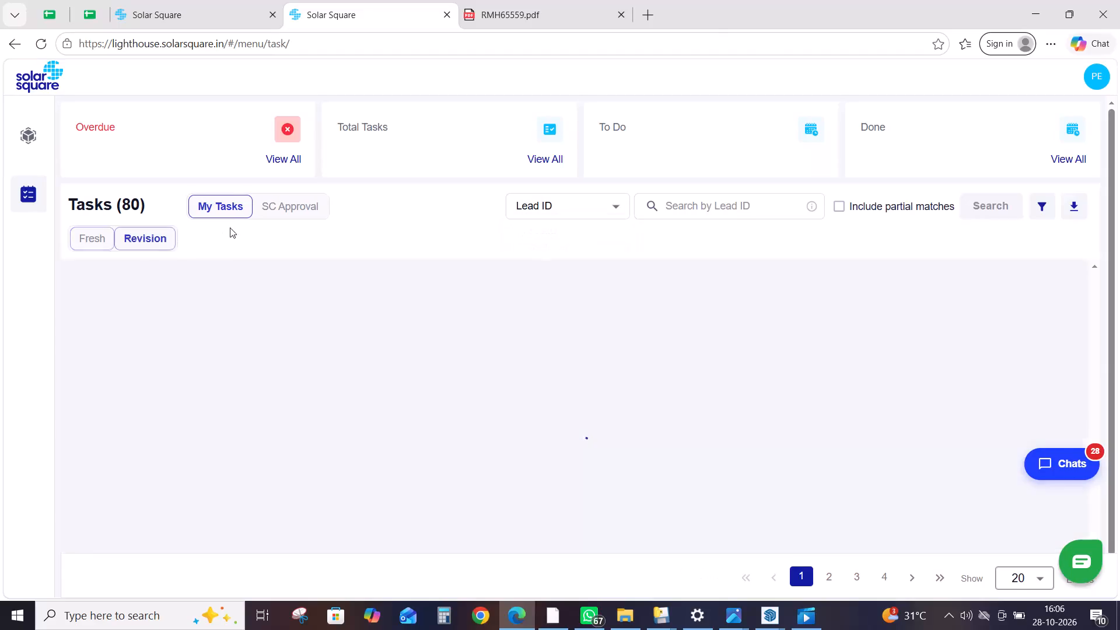
left_click(677, 204)
key("ctrl+v")
key("Return")
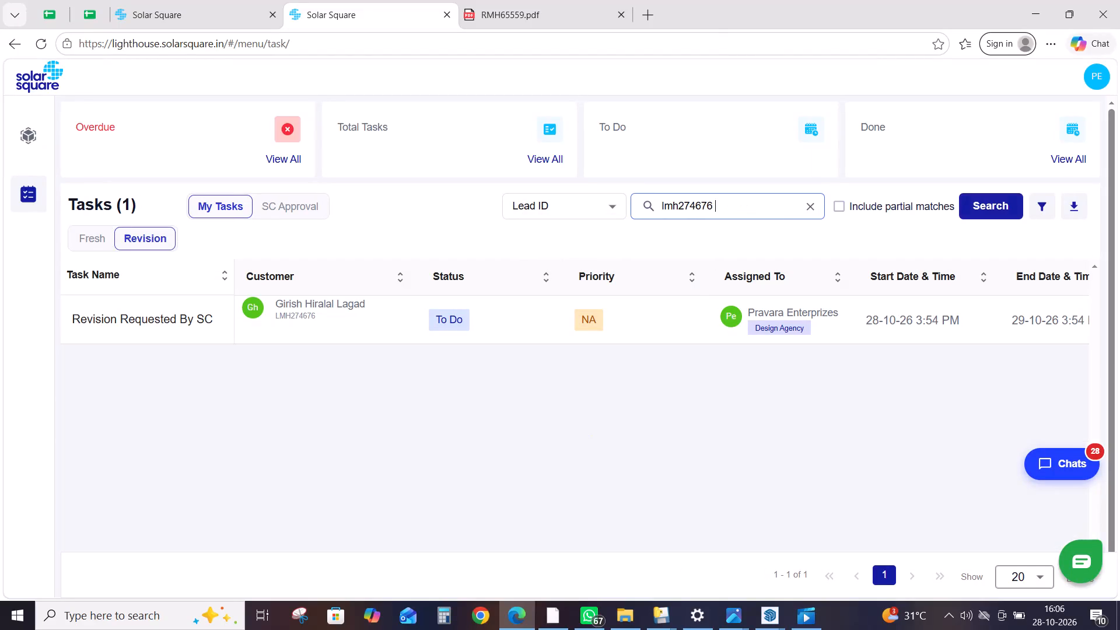
key("BackSpace")
key("Return")
left_click(655, 320)
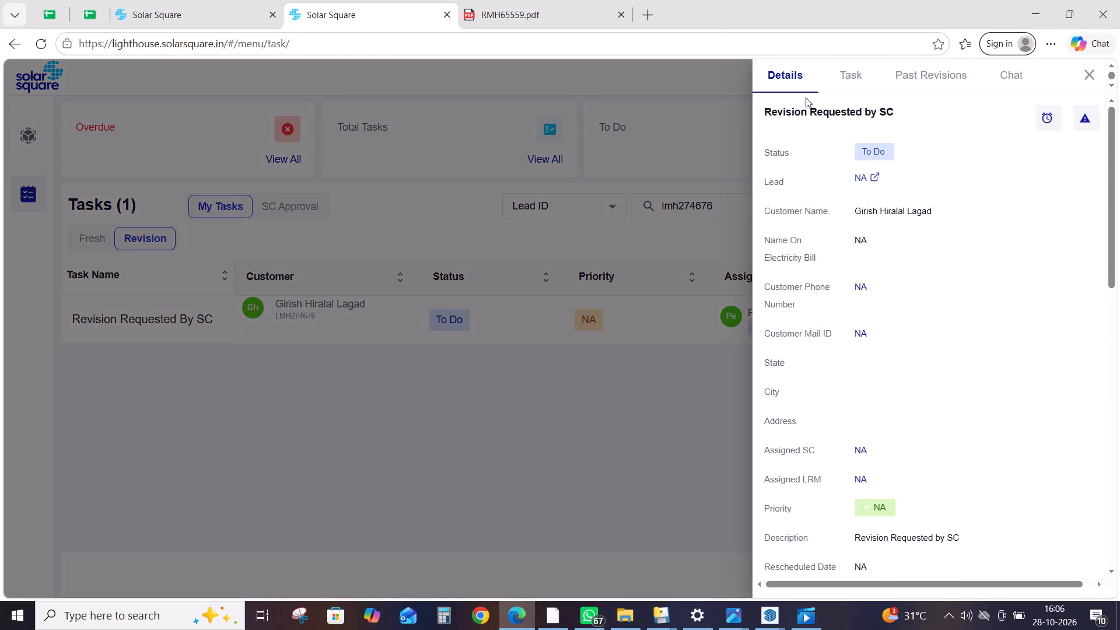
Review the LMH274676 task's design revision details and examine the attached SC screenshot of the installation summary.
left_click(843, 80)
left_click(921, 357)
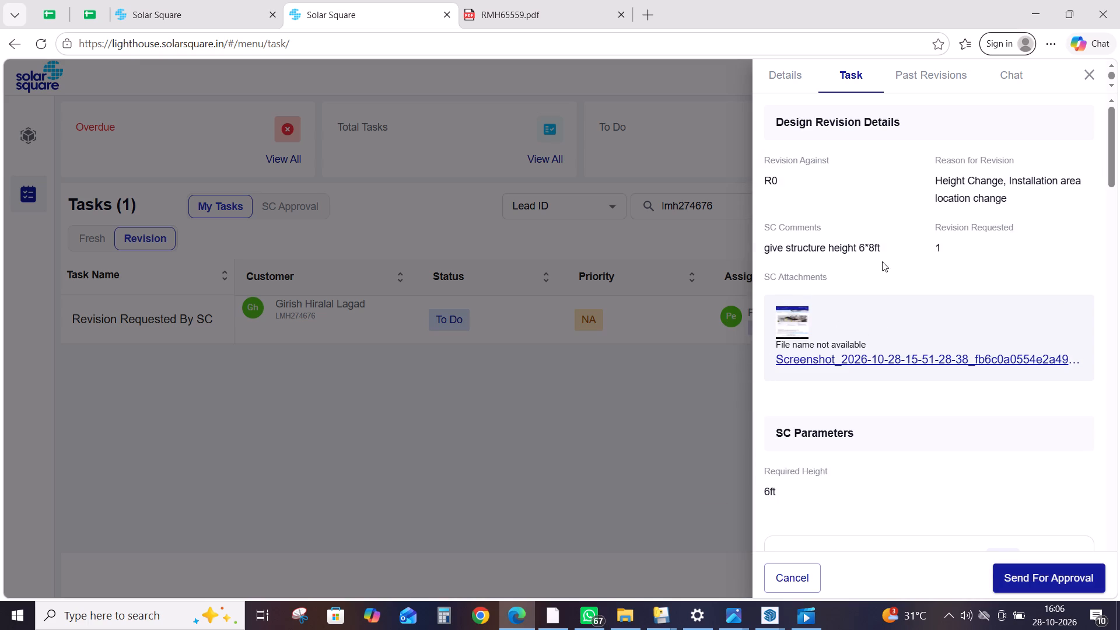
left_click(843, 365)
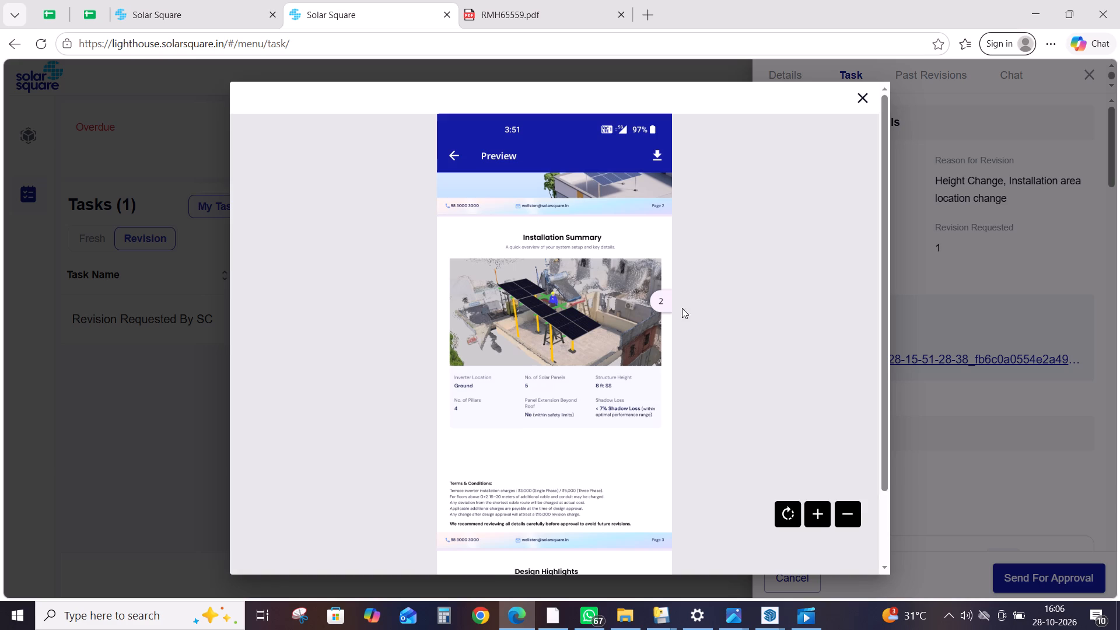
scroll(576, 302, "down", 3)
scroll(576, 302, "up", 2)
left_click(951, 312)
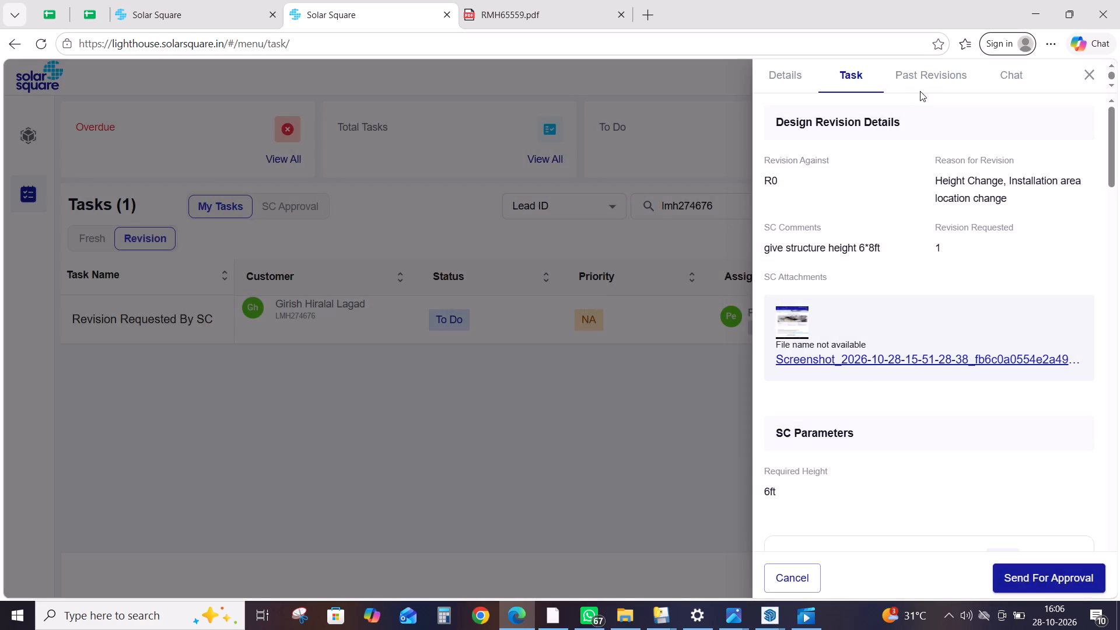
Examine the BOM parameters and other details in LMH274676's past revisions, and close the task details.
left_click(936, 79)
scroll(908, 263, "down", 20)
scroll(908, 263, "down", 1)
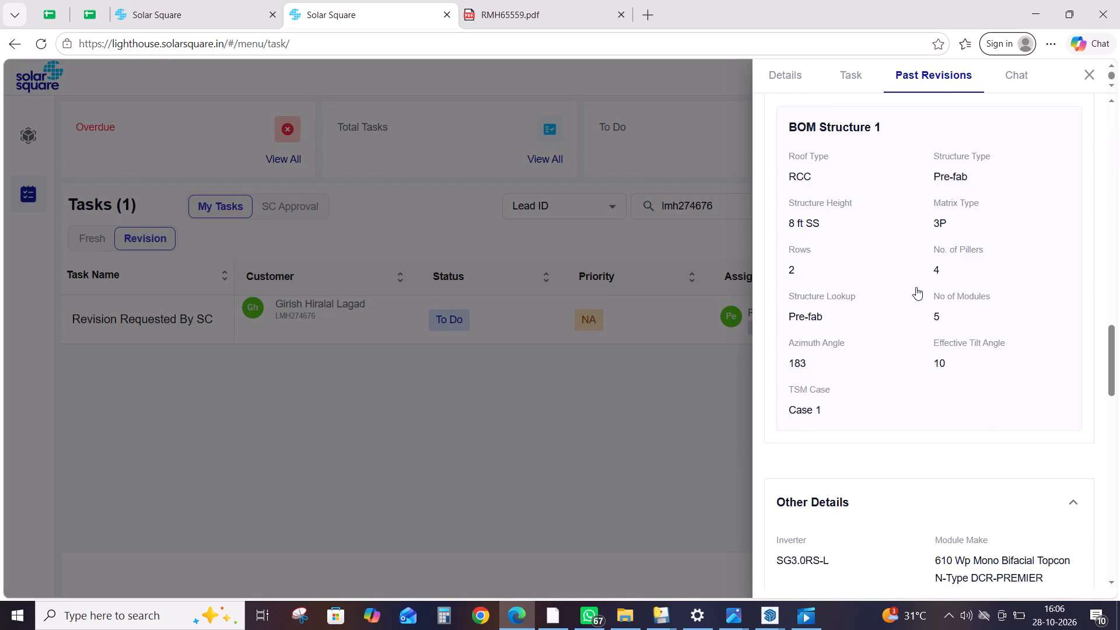
scroll(916, 287, "down", 6)
scroll(916, 287, "up", 5)
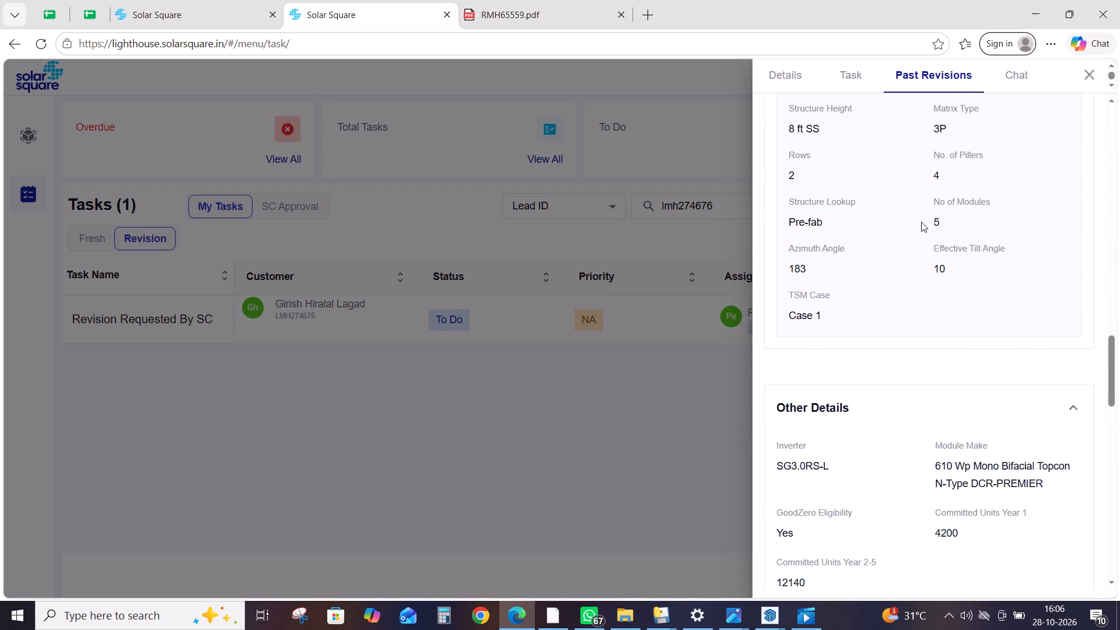
scroll(936, 245, "up", 1)
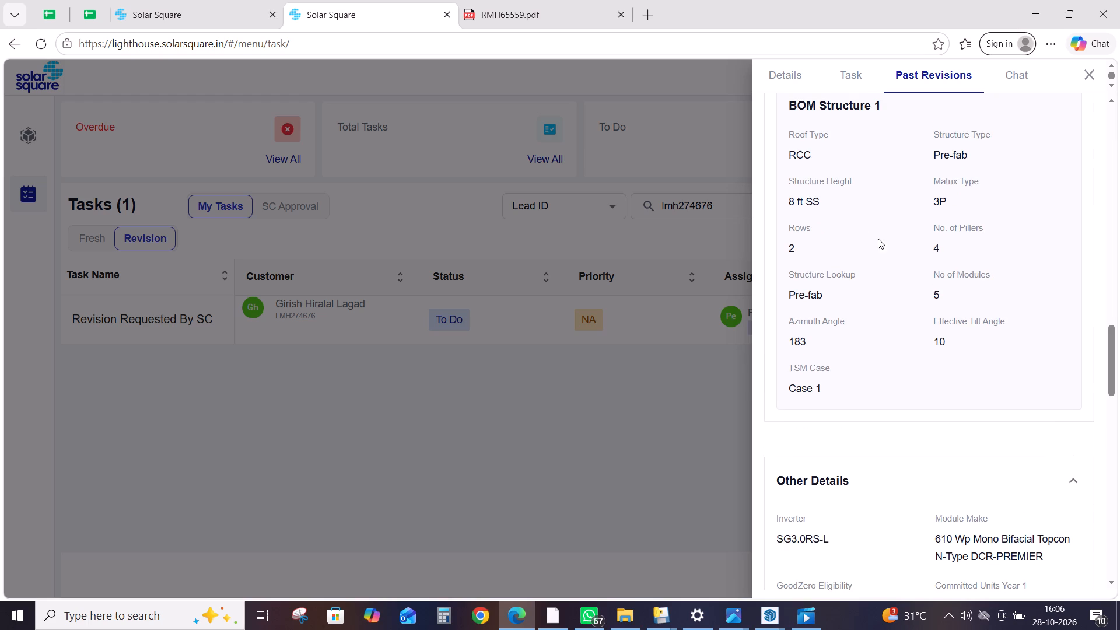
scroll(930, 274, "up", 3)
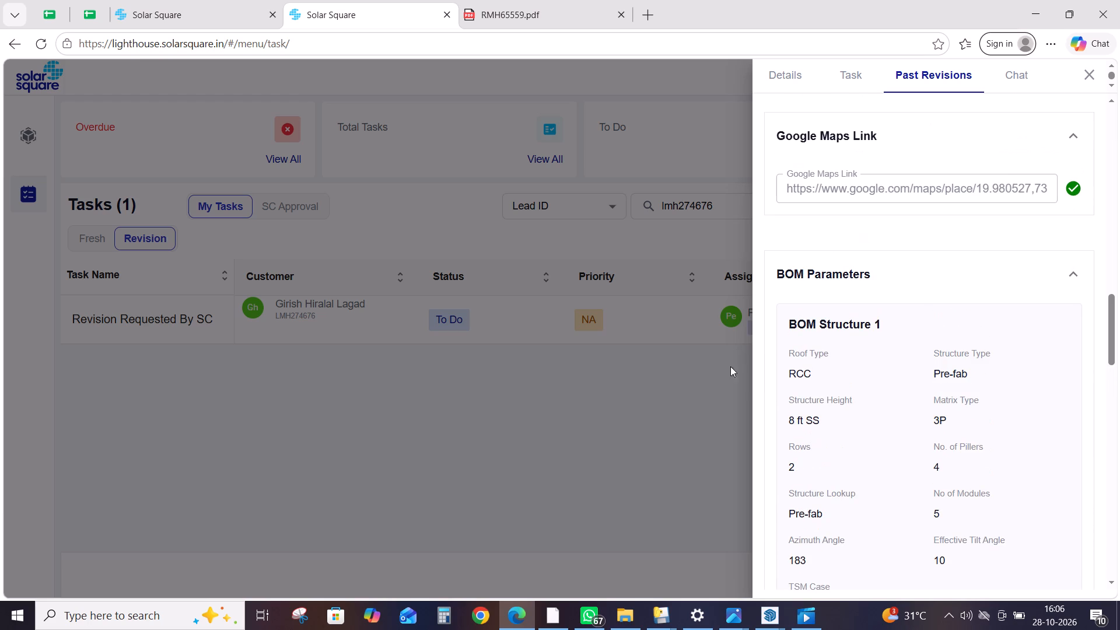
left_click(699, 404)
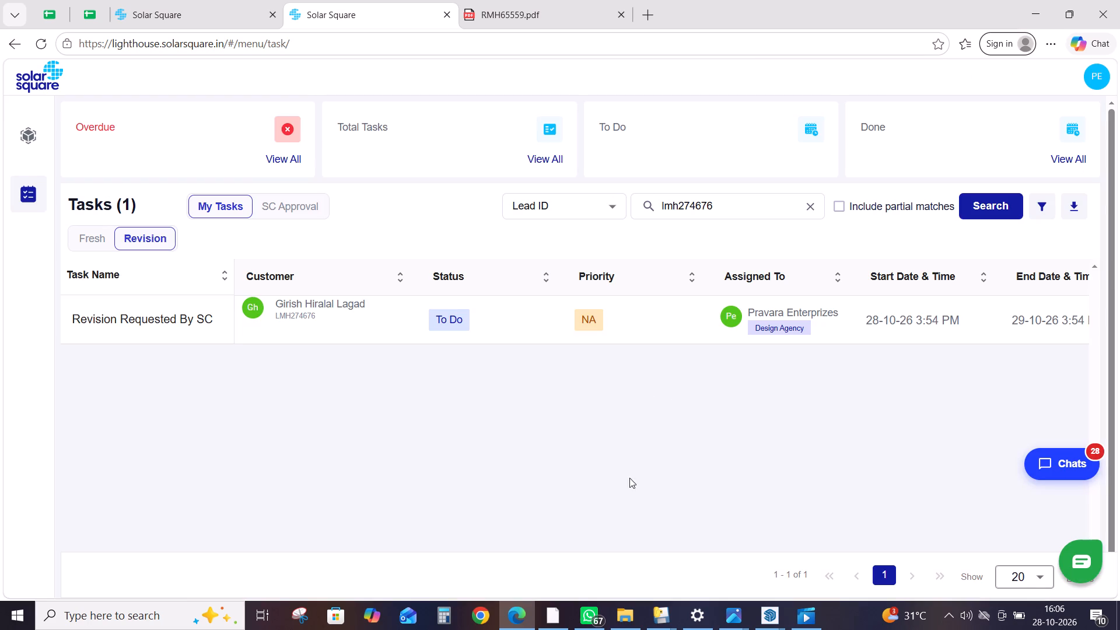
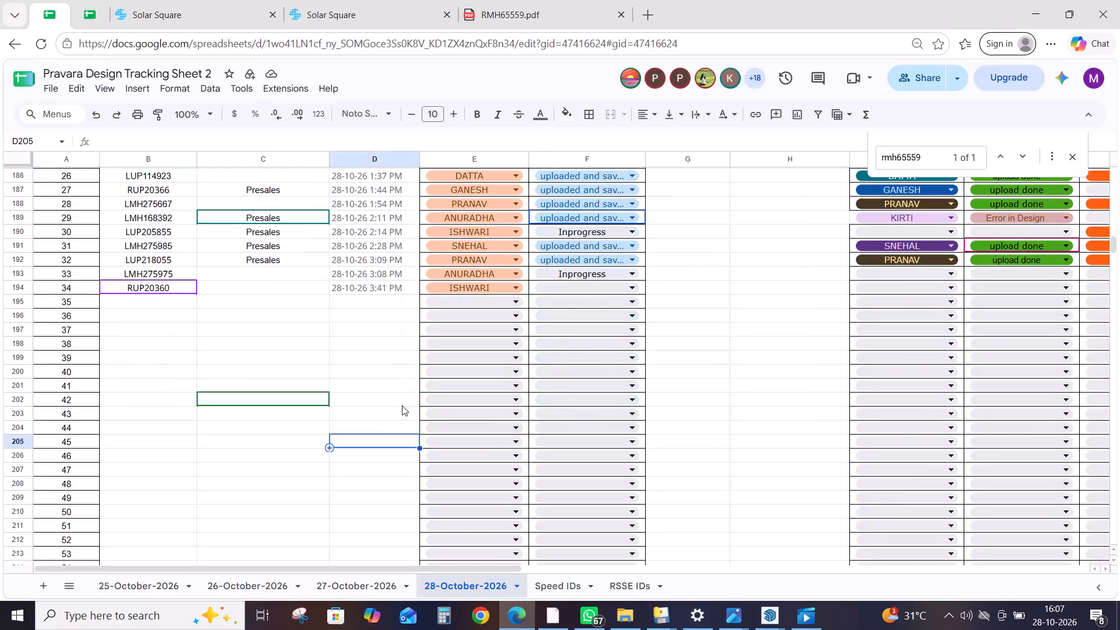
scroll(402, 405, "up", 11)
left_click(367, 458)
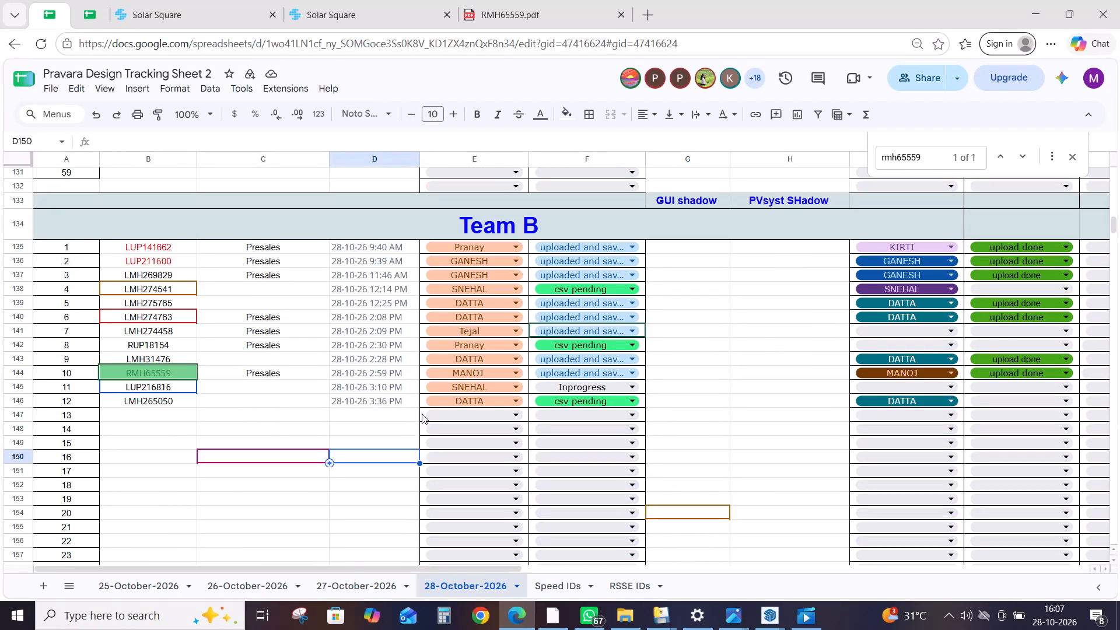
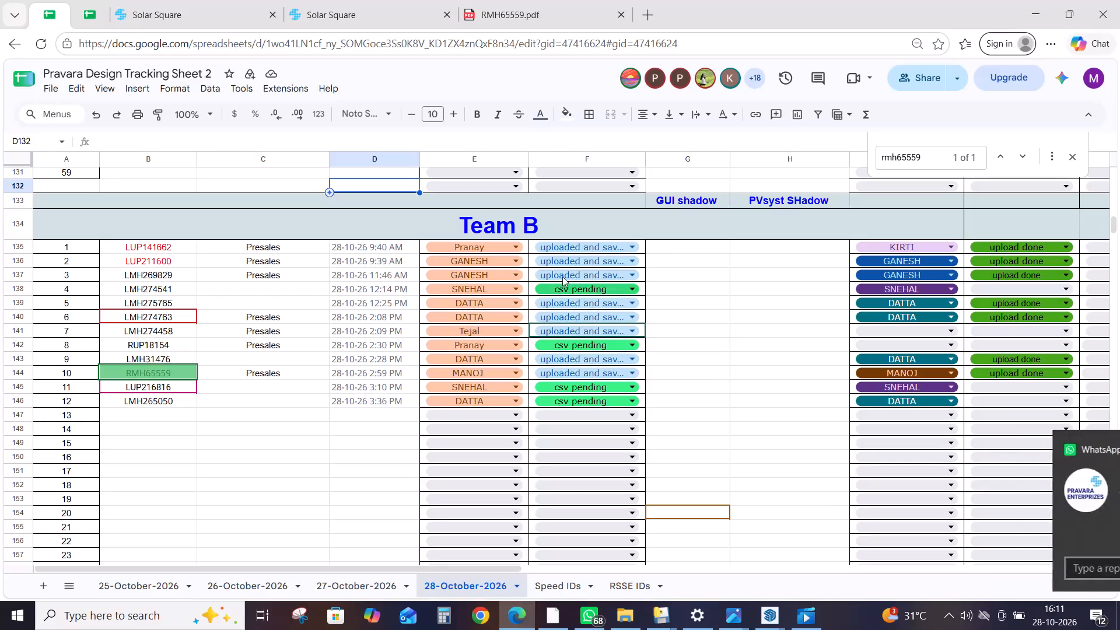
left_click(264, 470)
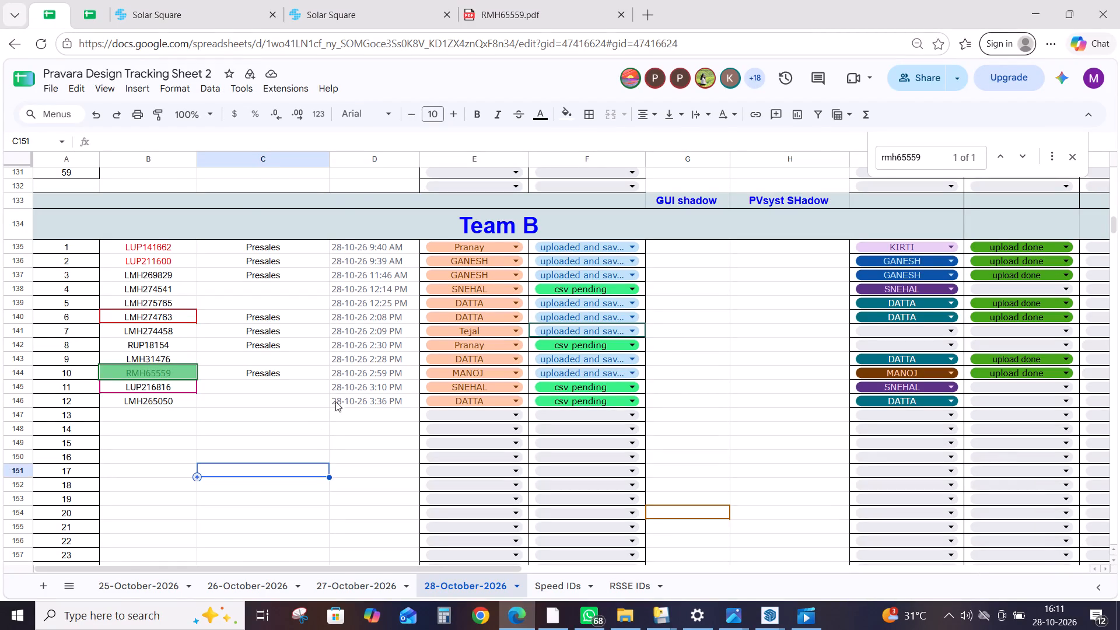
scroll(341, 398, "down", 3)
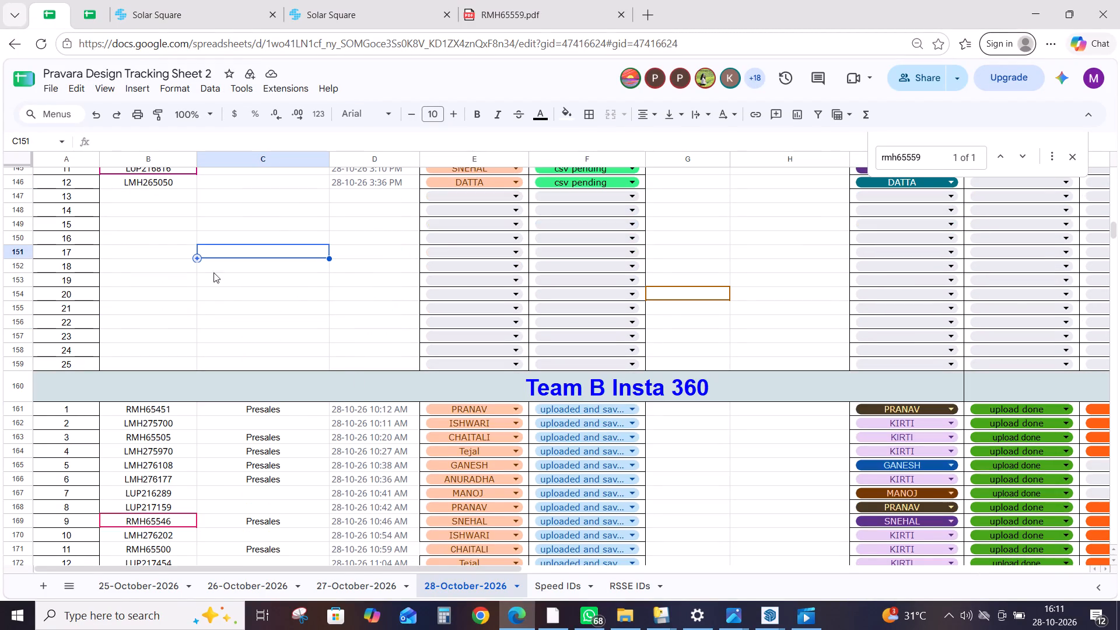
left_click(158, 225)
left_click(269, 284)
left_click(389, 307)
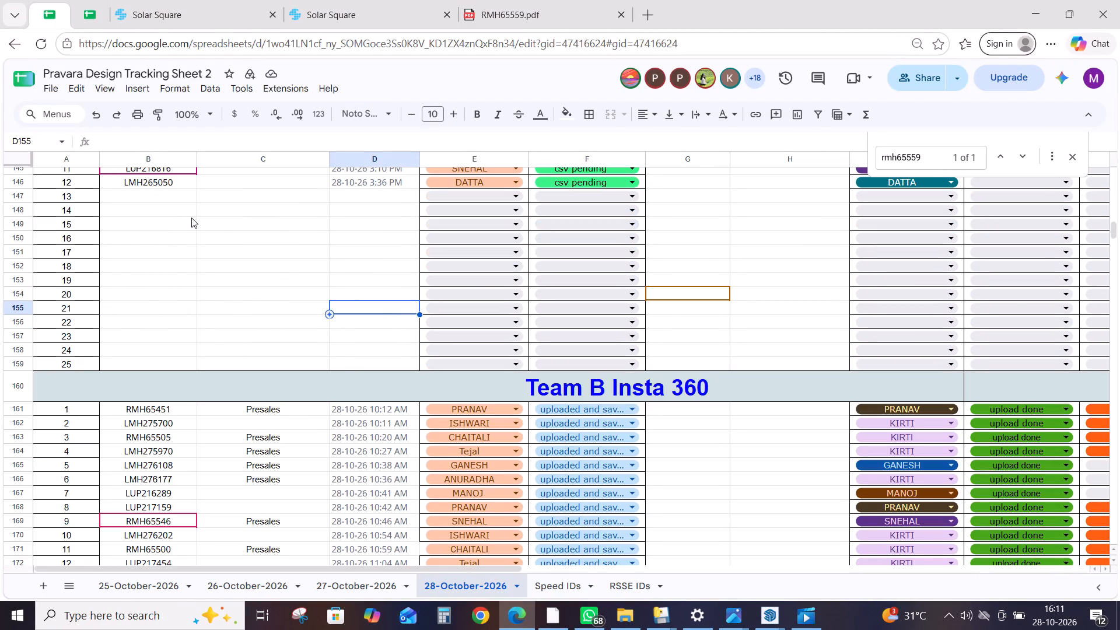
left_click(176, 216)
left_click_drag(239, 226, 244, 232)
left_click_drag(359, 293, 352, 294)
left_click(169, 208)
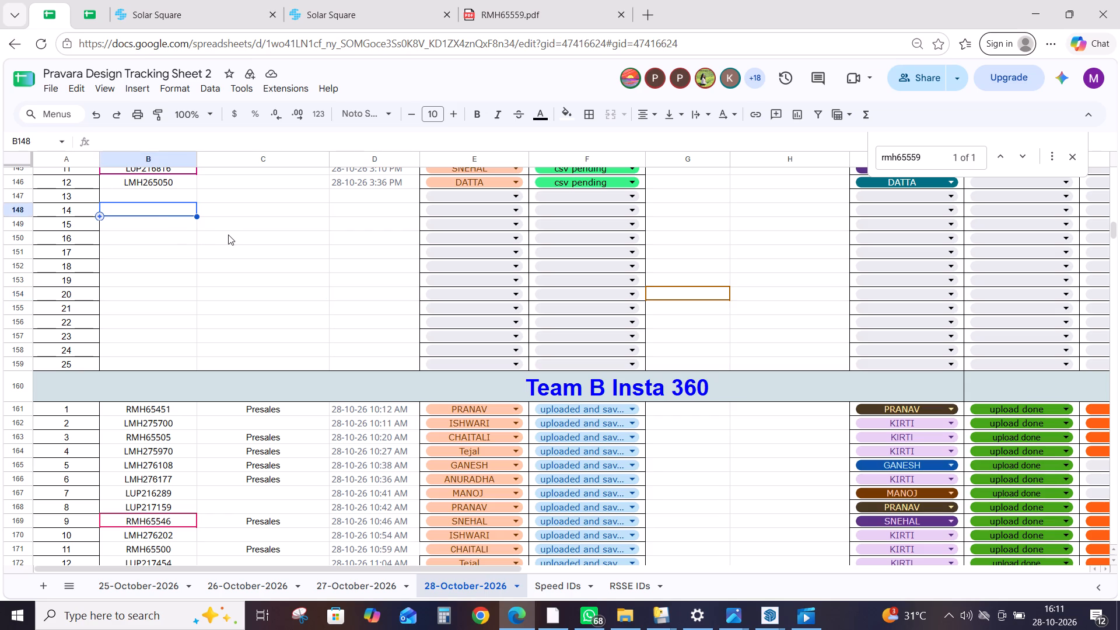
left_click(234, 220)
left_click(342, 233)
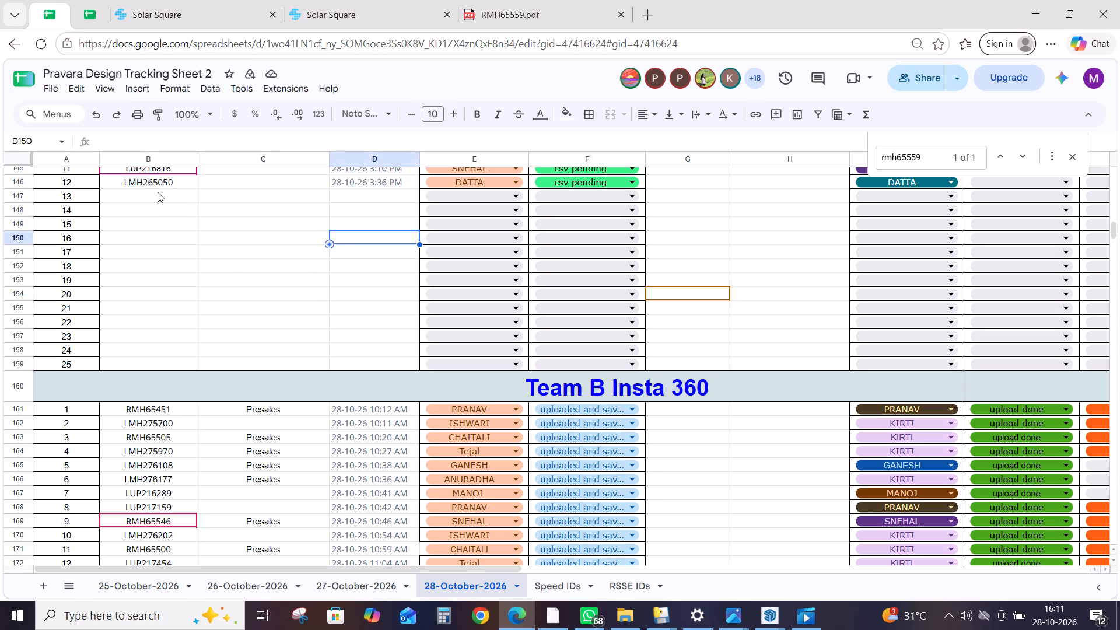
Look over the unfilled rows above Team B Insta 360 and that team's entries in the 28-October-2026 tracking sheet.
left_click_drag(154, 190, 365, 327)
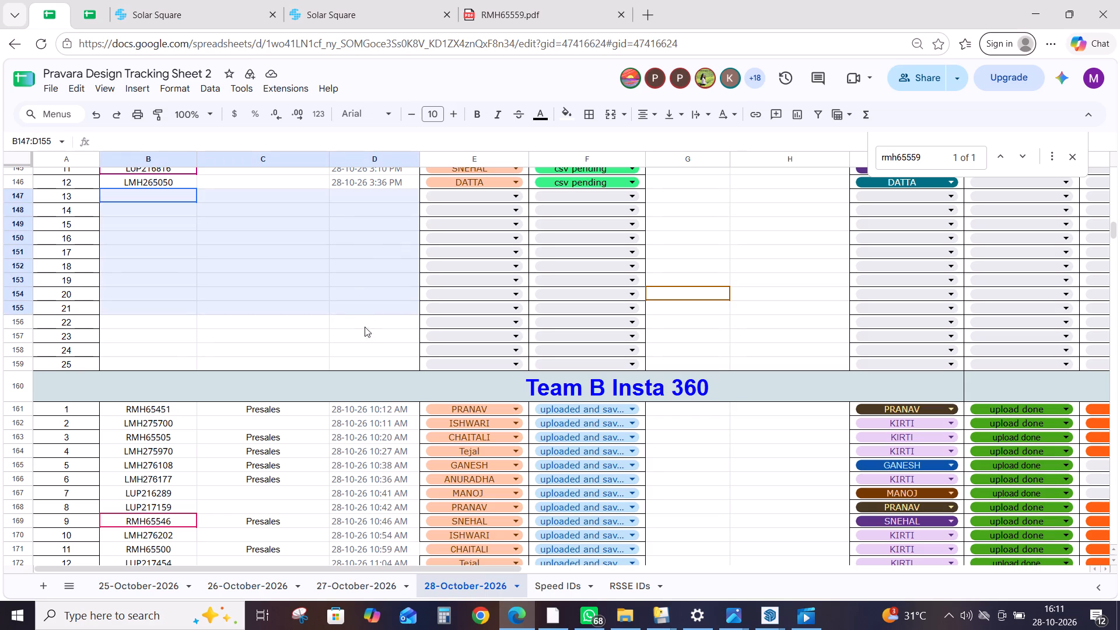
left_click_drag(365, 327, 367, 331)
left_click(190, 359)
left_click(255, 359)
left_click(349, 360)
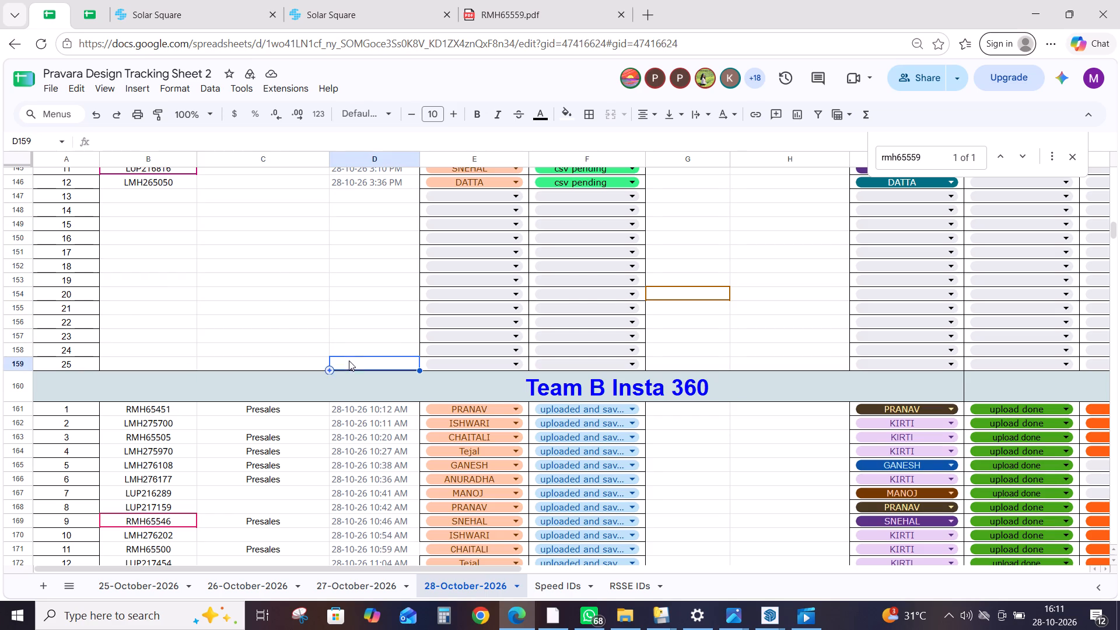
scroll(348, 278, "down", 5)
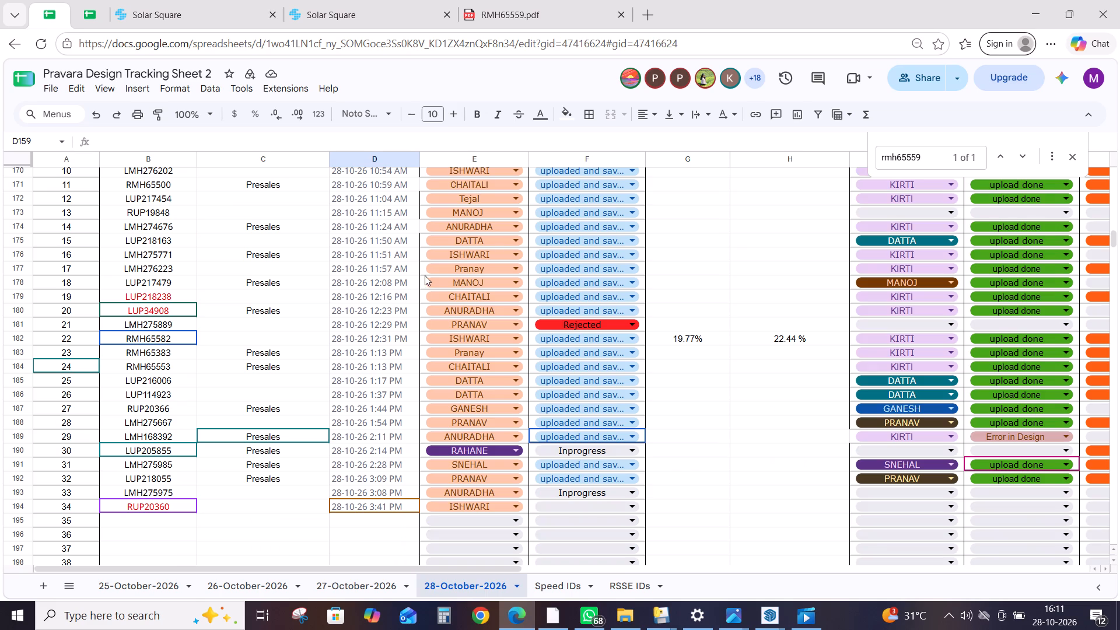
scroll(430, 275, "down", 2)
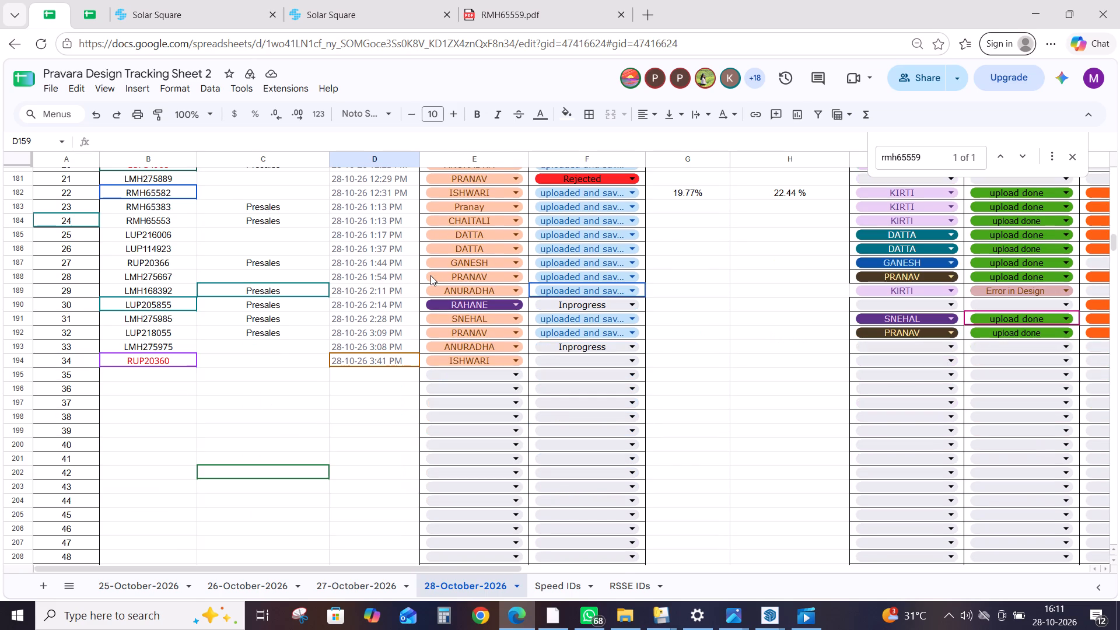
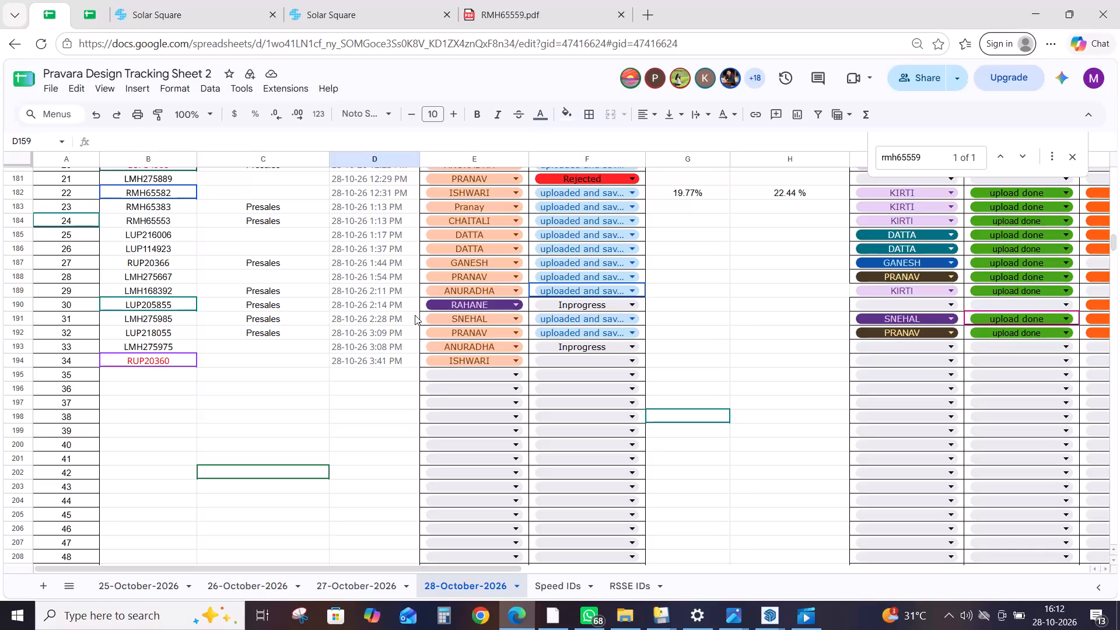
Examine the latest entries above Team B Insta 360 and that team's rows down to the Today's colour coding section.
scroll(415, 315, "up", 3)
scroll(436, 363, "left", 1)
scroll(436, 363, "right", 1)
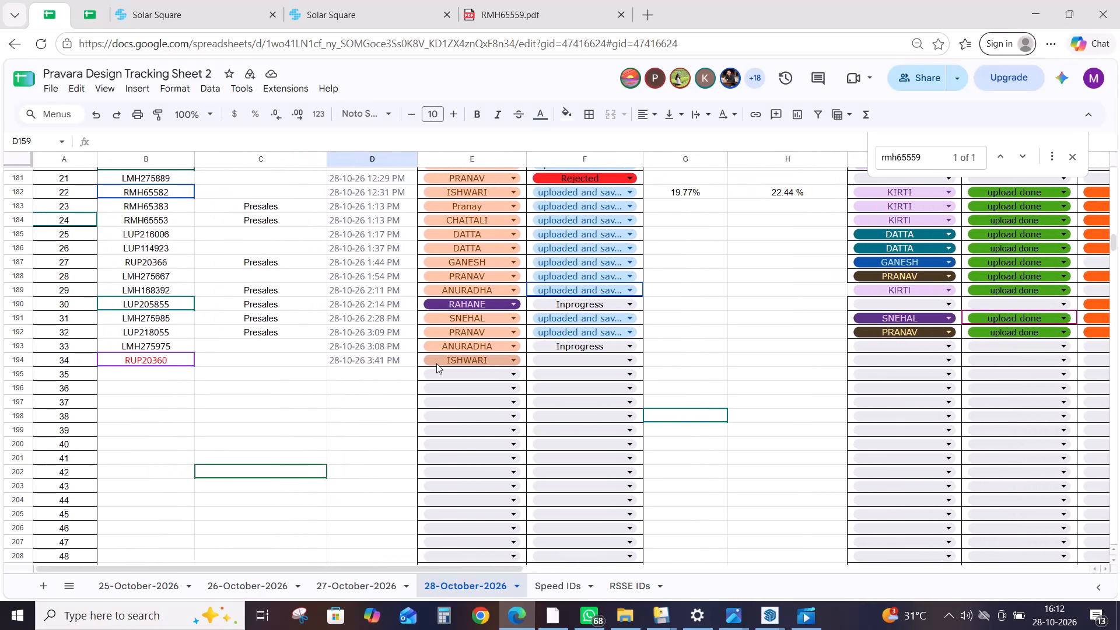
scroll(436, 363, "right", 1)
scroll(436, 363, "up", 7)
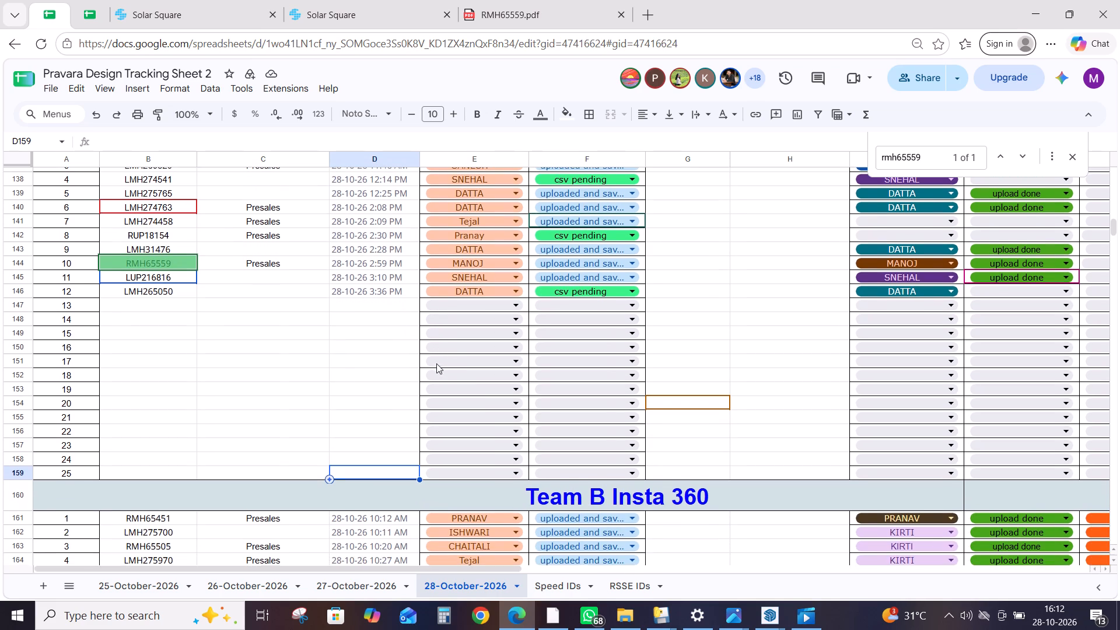
scroll(380, 469, "down", 2)
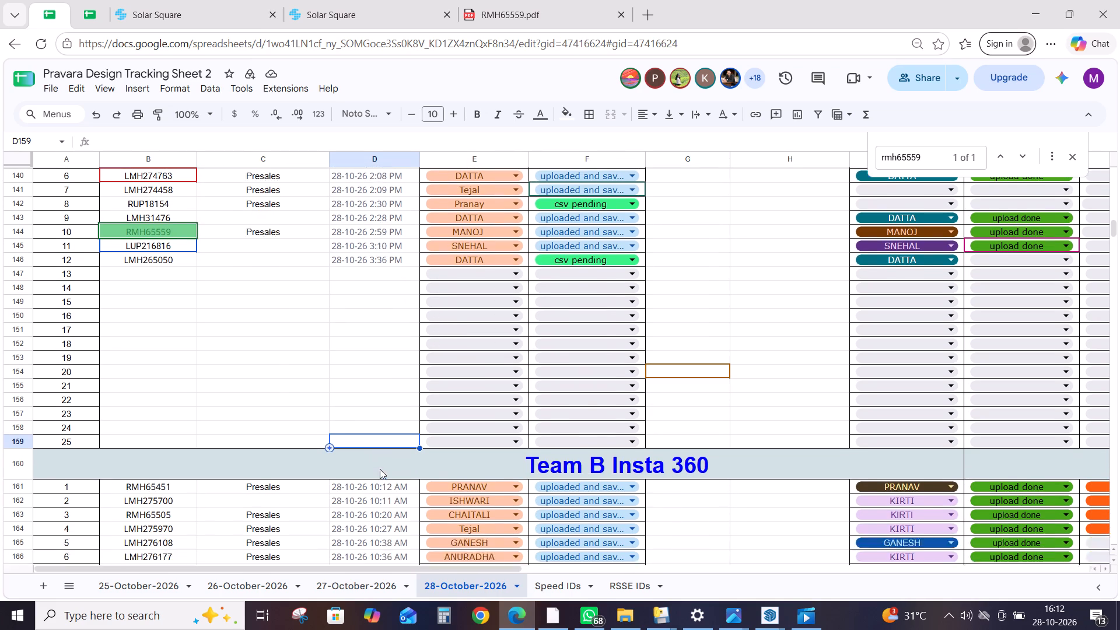
scroll(380, 469, "down", 6)
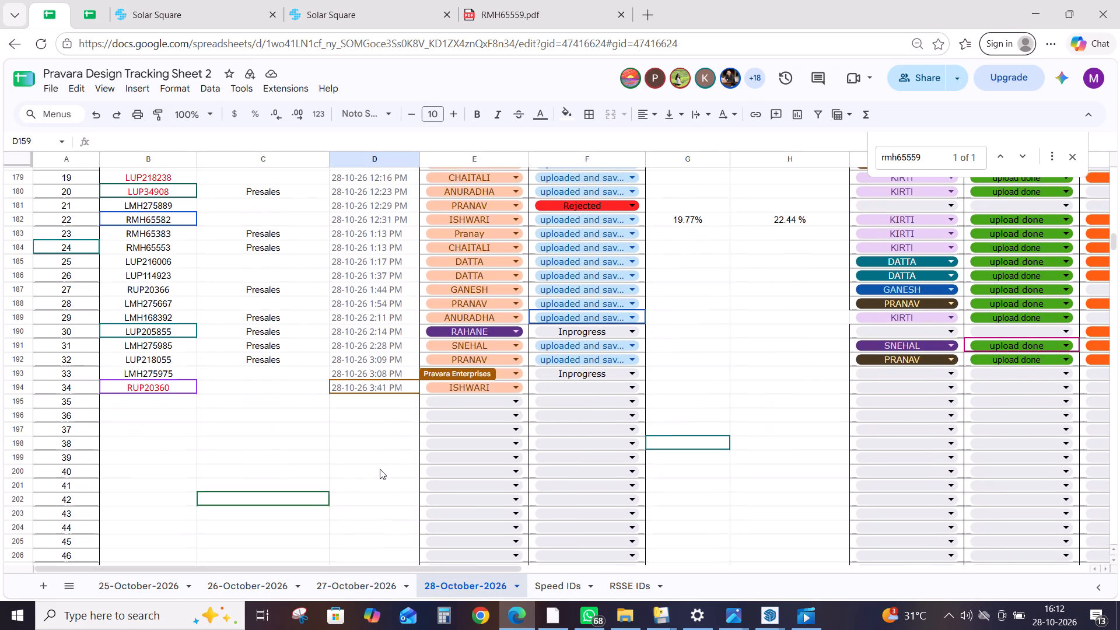
scroll(380, 469, "down", 1)
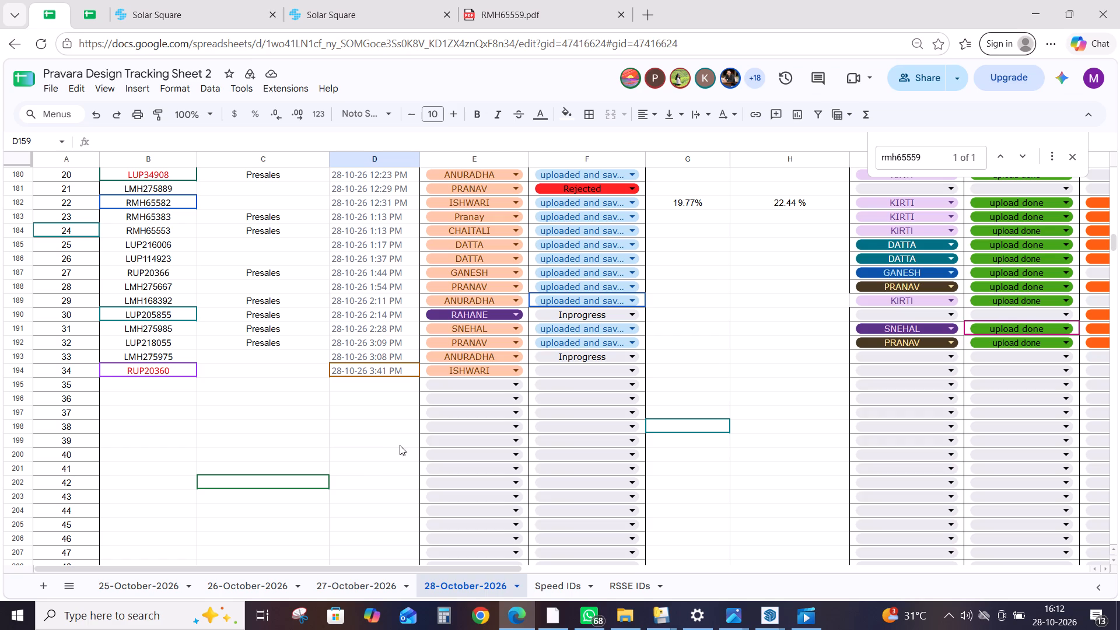
scroll(394, 435, "down", 2)
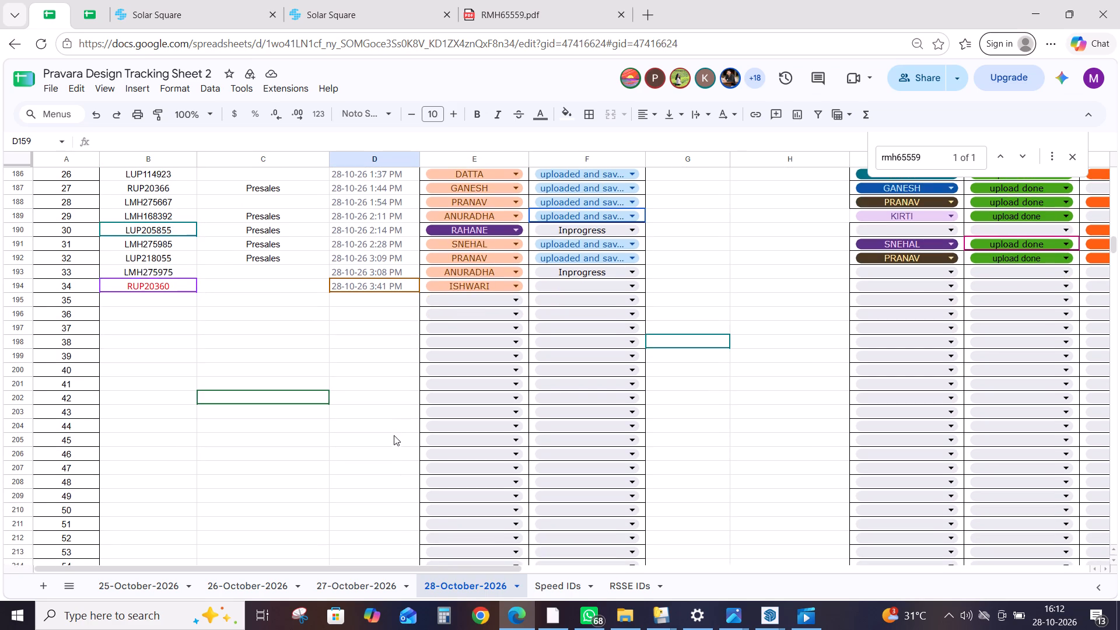
scroll(394, 435, "down", 2)
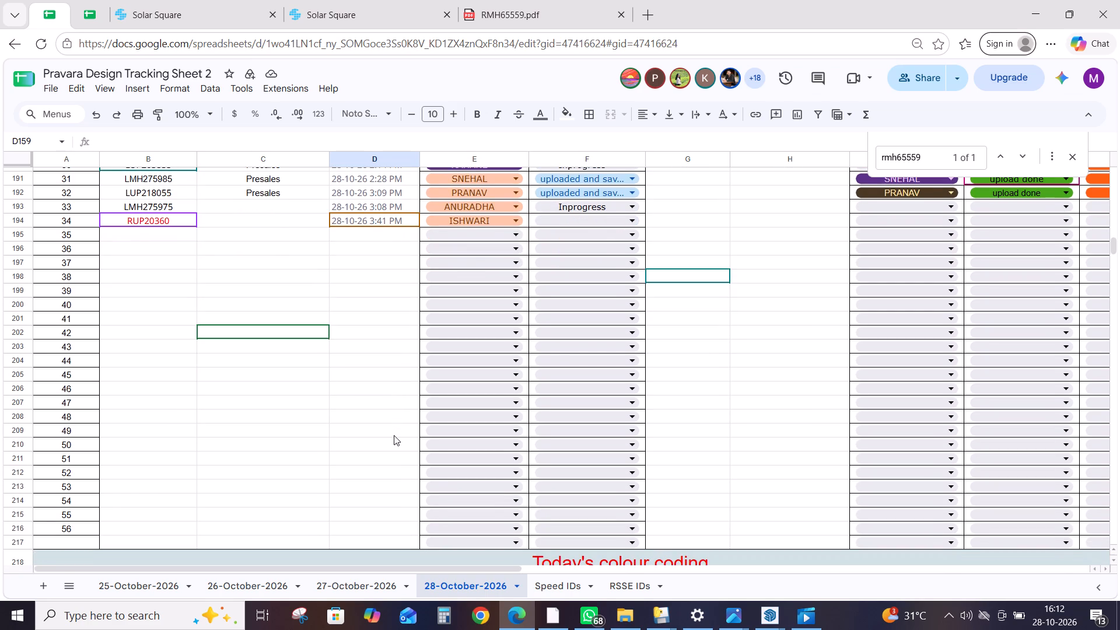